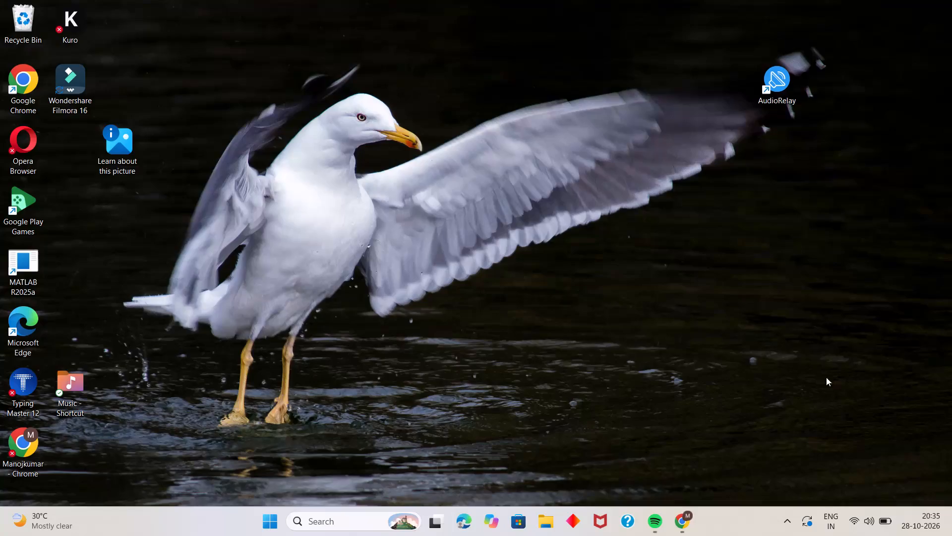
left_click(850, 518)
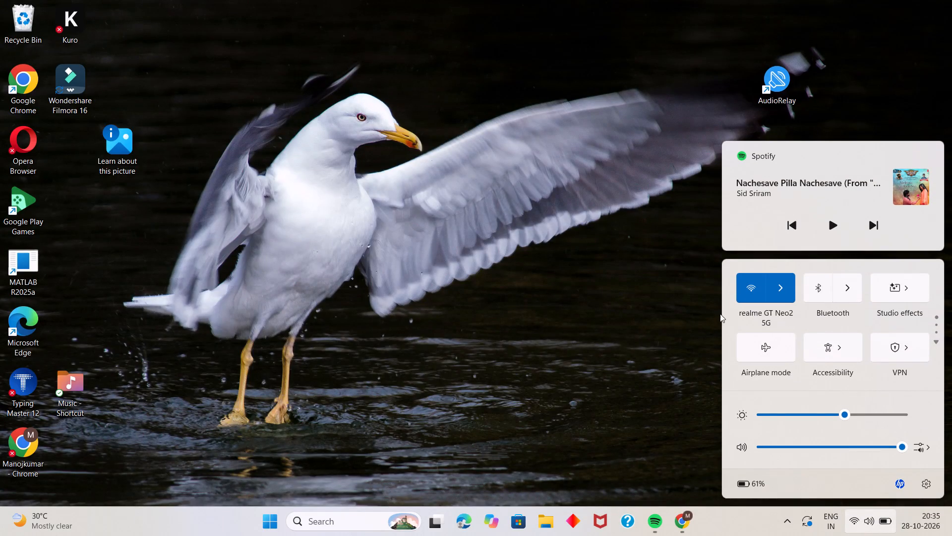
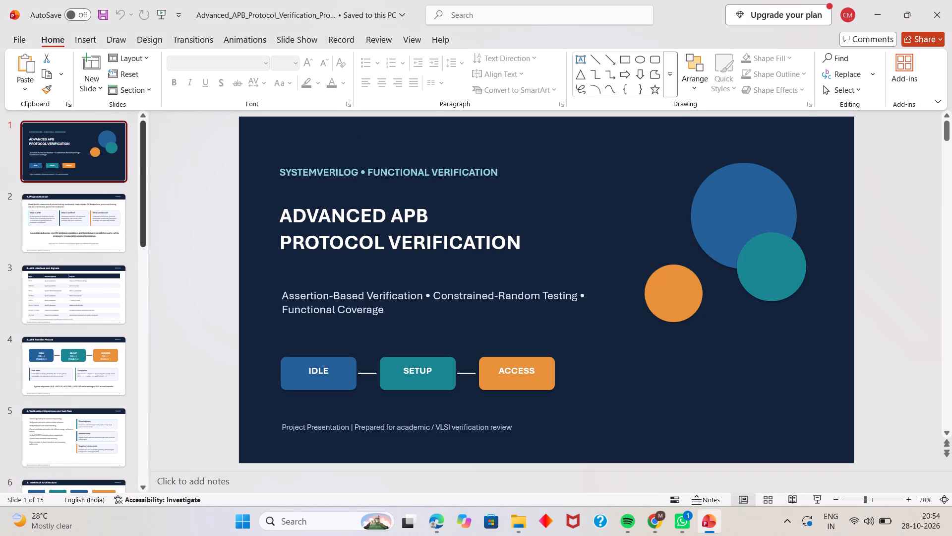
left_click(80, 217)
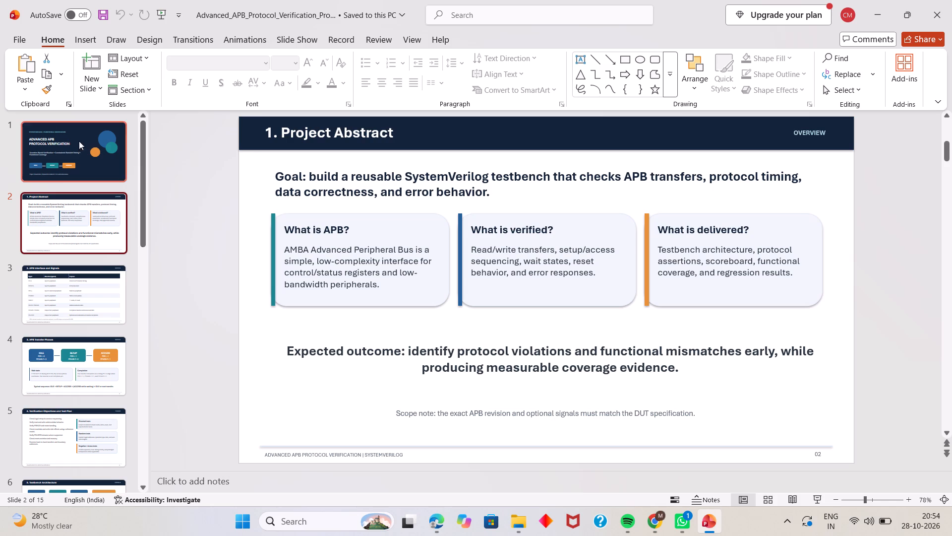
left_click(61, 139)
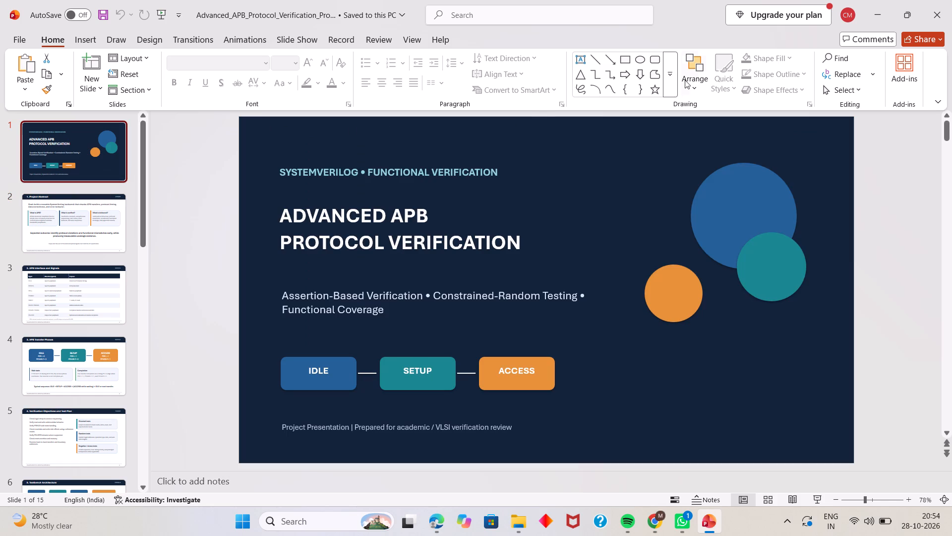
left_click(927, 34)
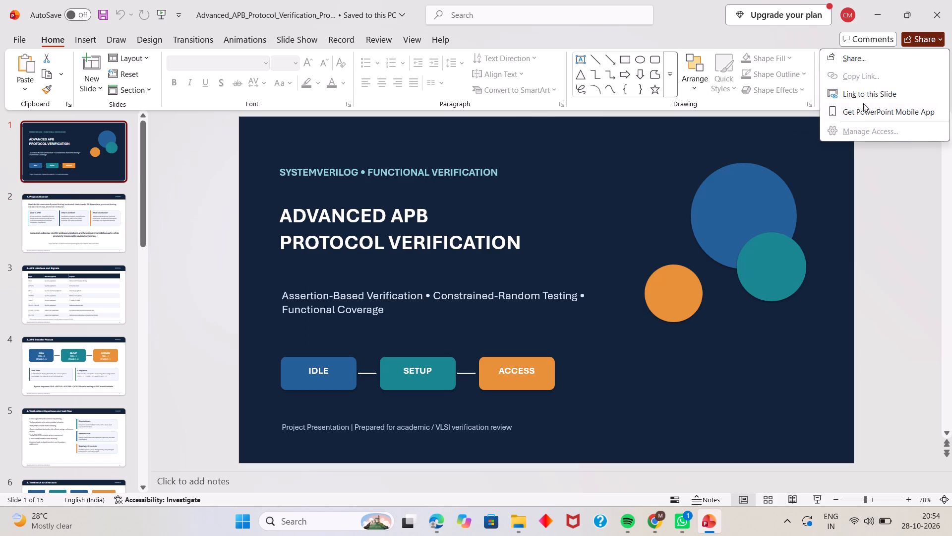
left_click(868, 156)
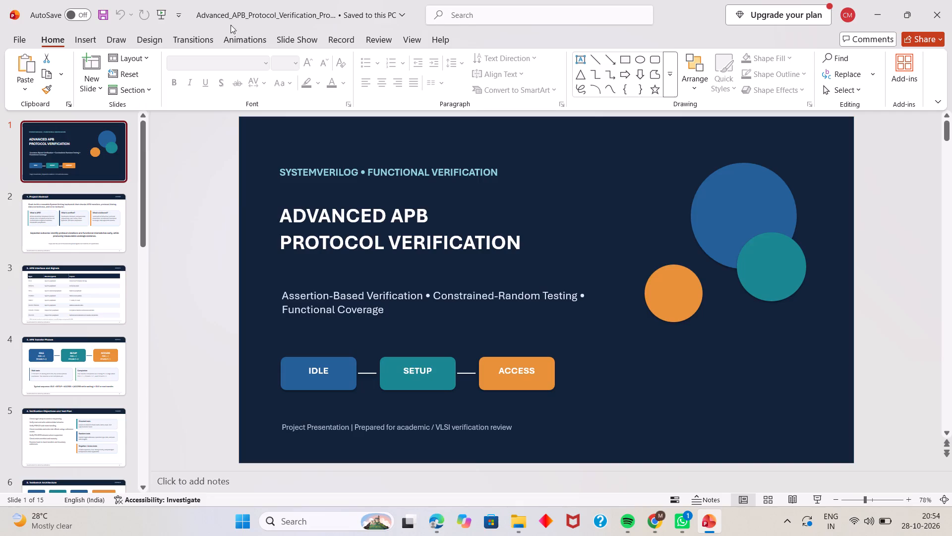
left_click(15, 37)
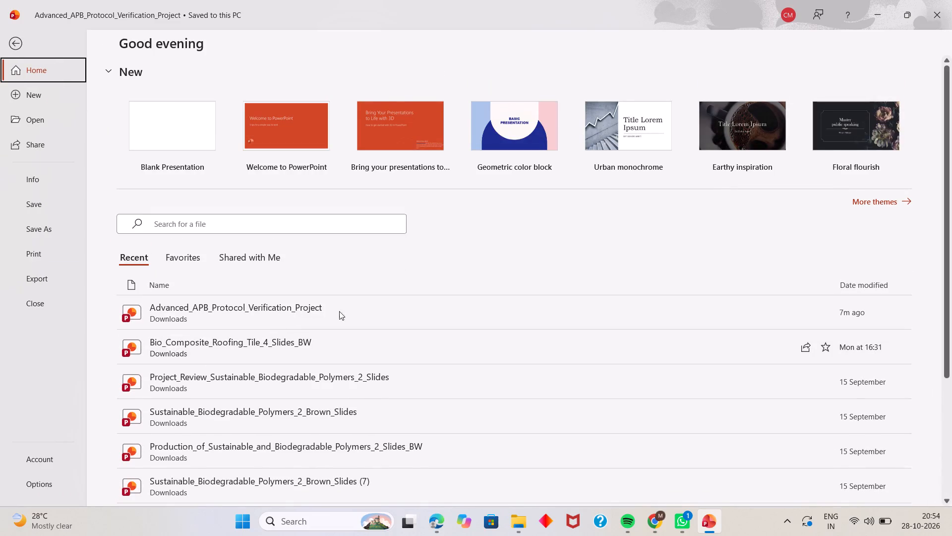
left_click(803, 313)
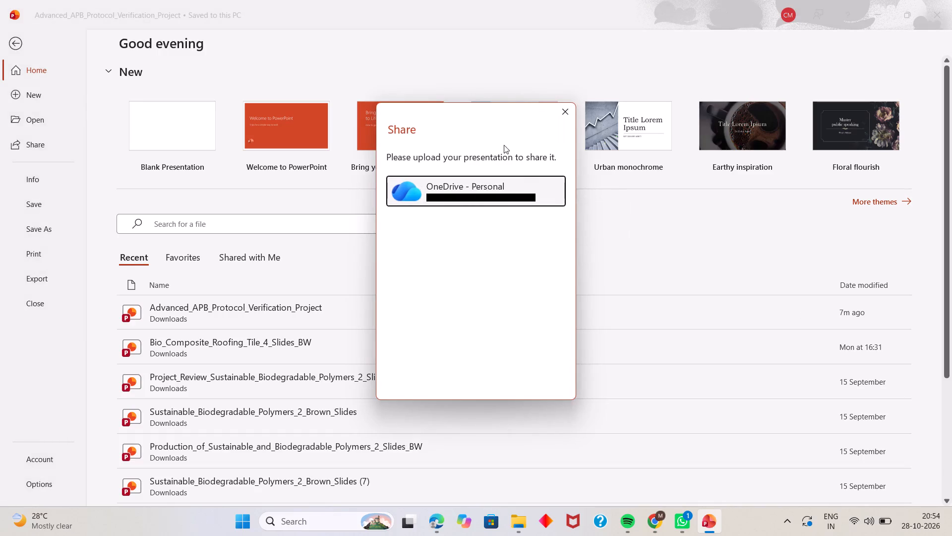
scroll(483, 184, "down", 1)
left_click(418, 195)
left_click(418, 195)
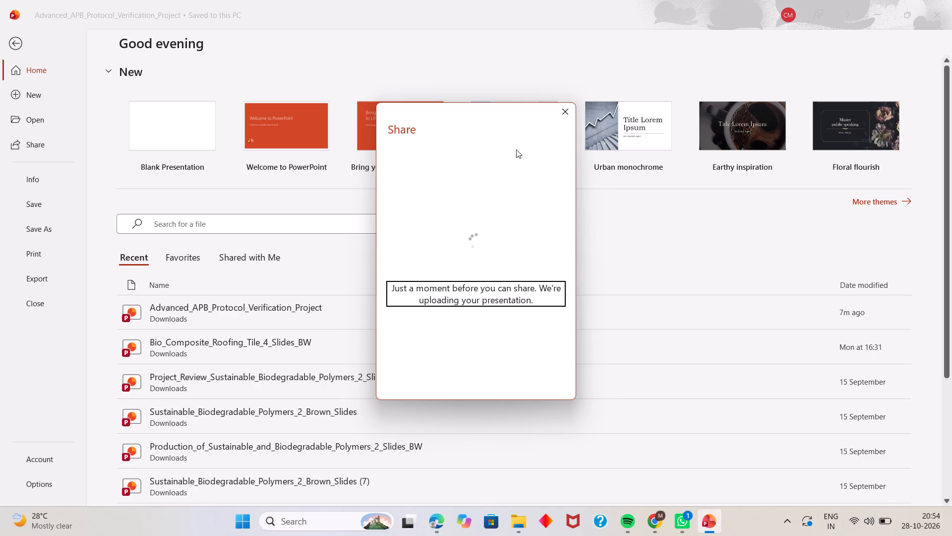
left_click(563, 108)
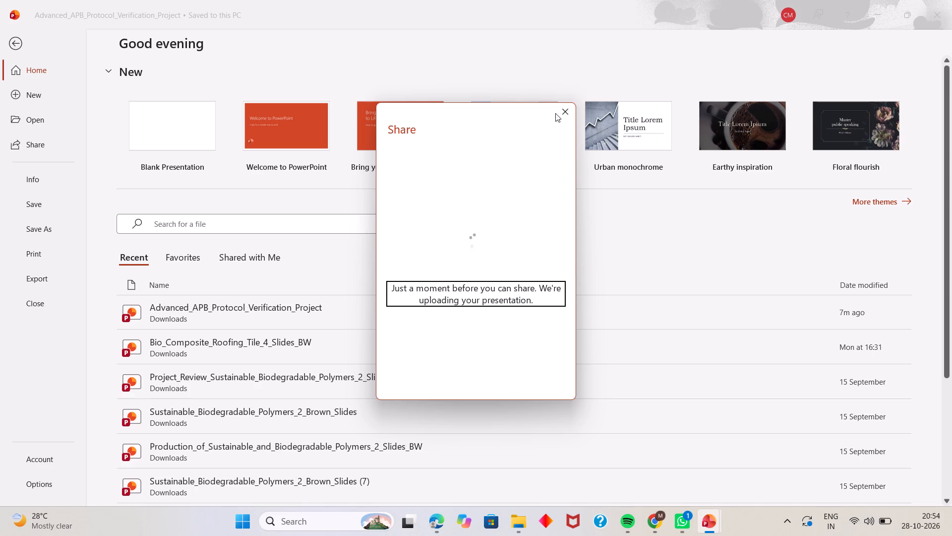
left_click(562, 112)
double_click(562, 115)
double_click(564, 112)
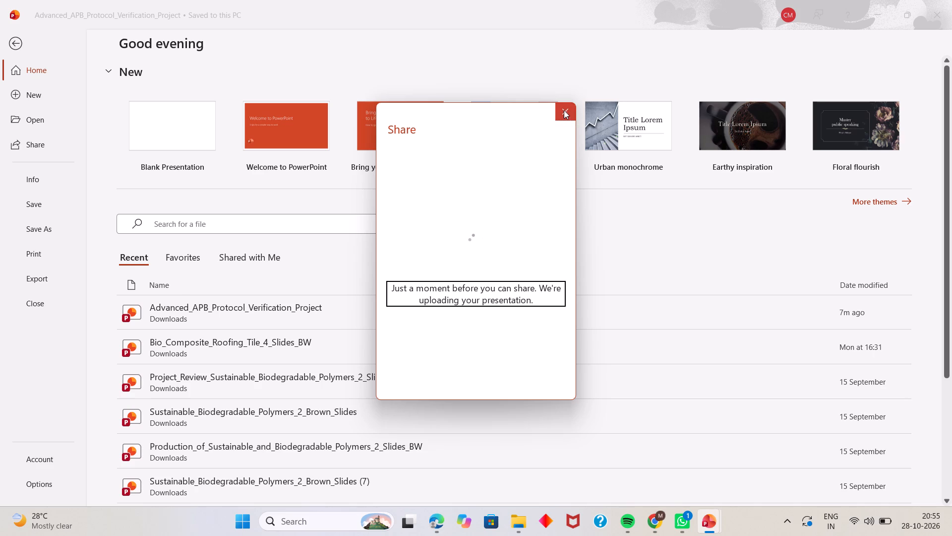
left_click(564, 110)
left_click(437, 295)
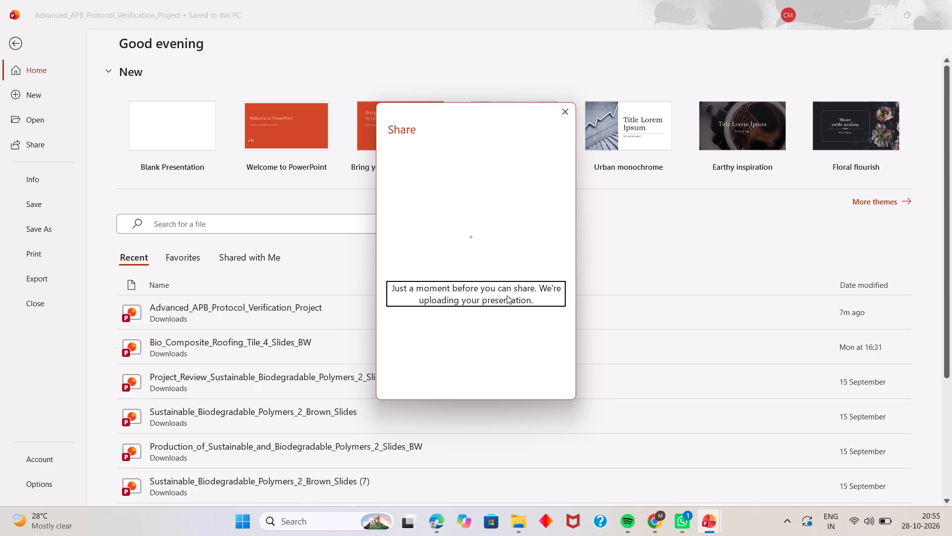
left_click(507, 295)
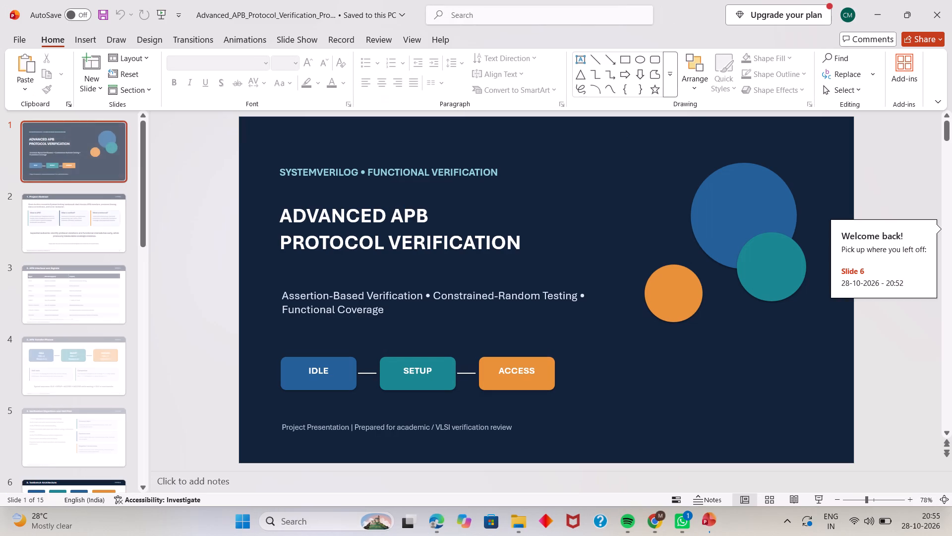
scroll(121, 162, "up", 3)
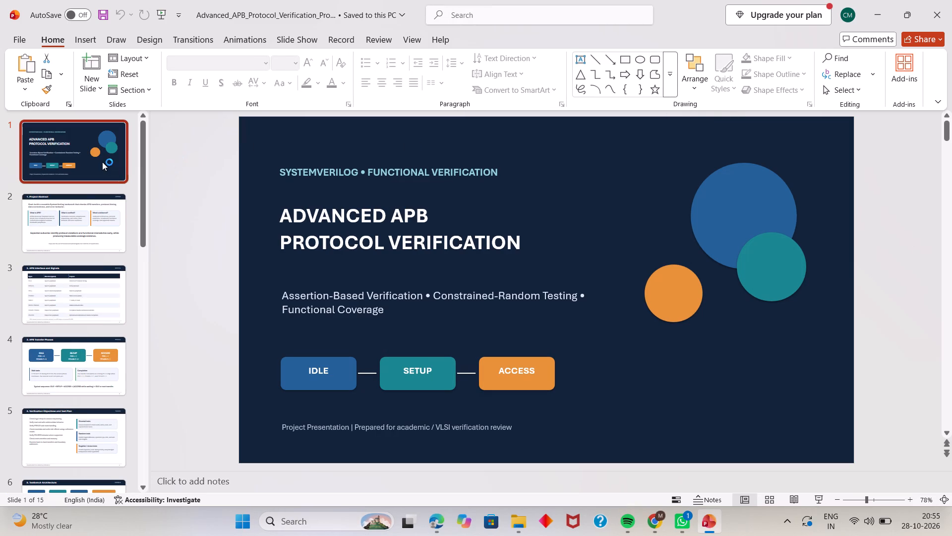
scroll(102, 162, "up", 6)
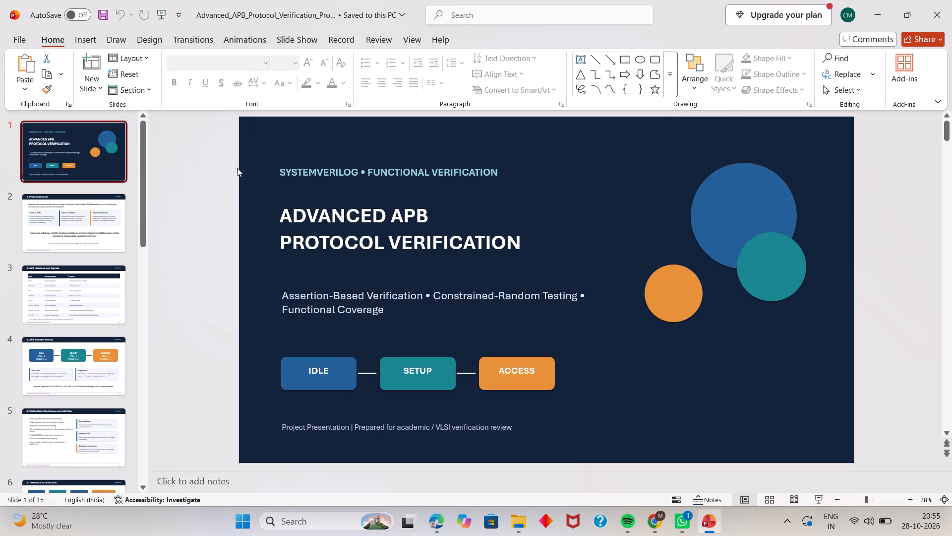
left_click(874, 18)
Open the newly downloaded presentation with the student, guide and department details on its title slide.
double_click(371, 144)
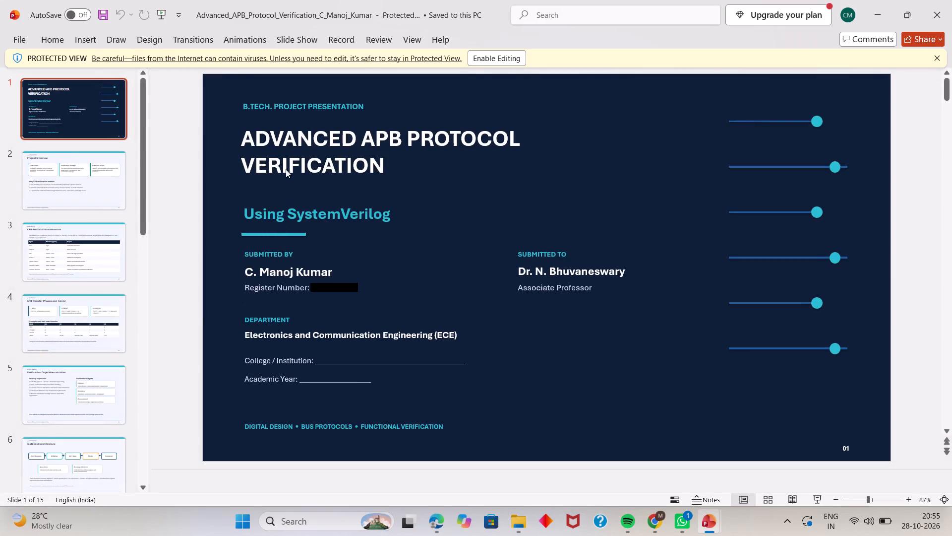
left_click(834, 165)
left_click_drag(834, 165, 795, 170)
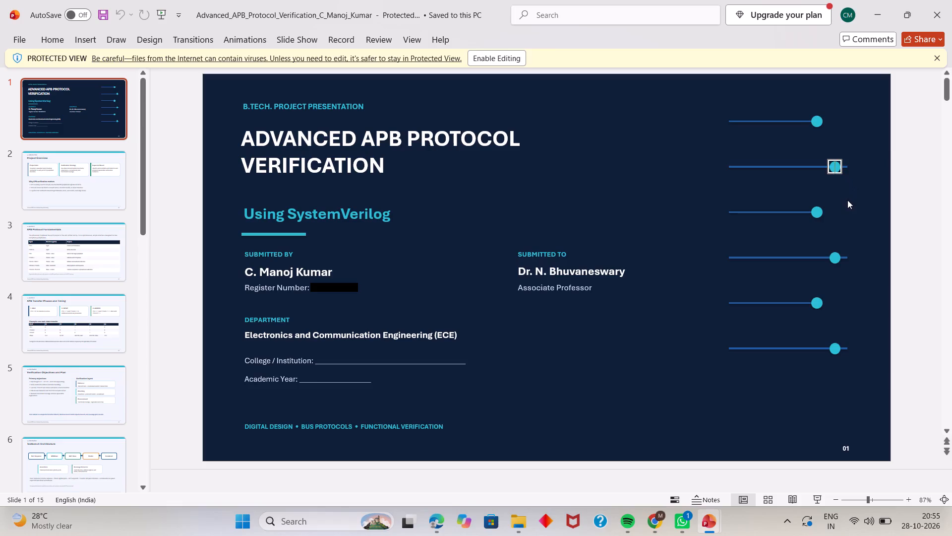
left_click(847, 200)
Skim the protected APB verification presentation from its title slide to the References and Implementation Notes slide and back.
scroll(666, 217, "down", 5)
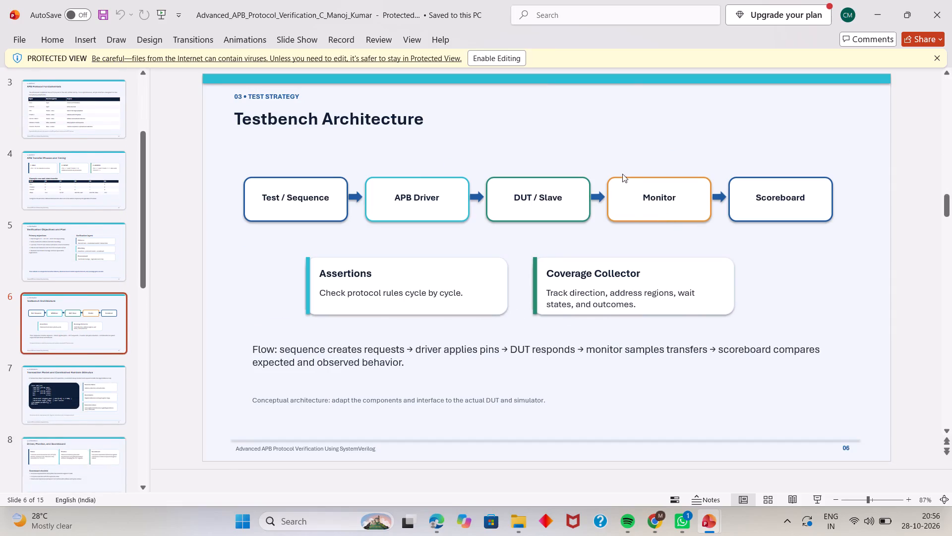
scroll(595, 163, "down", 11)
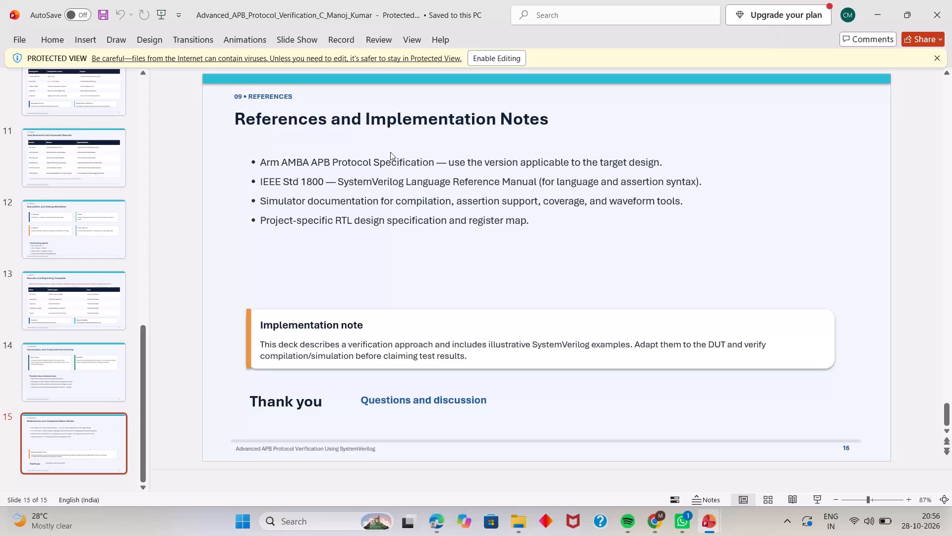
scroll(390, 152, "up", 15)
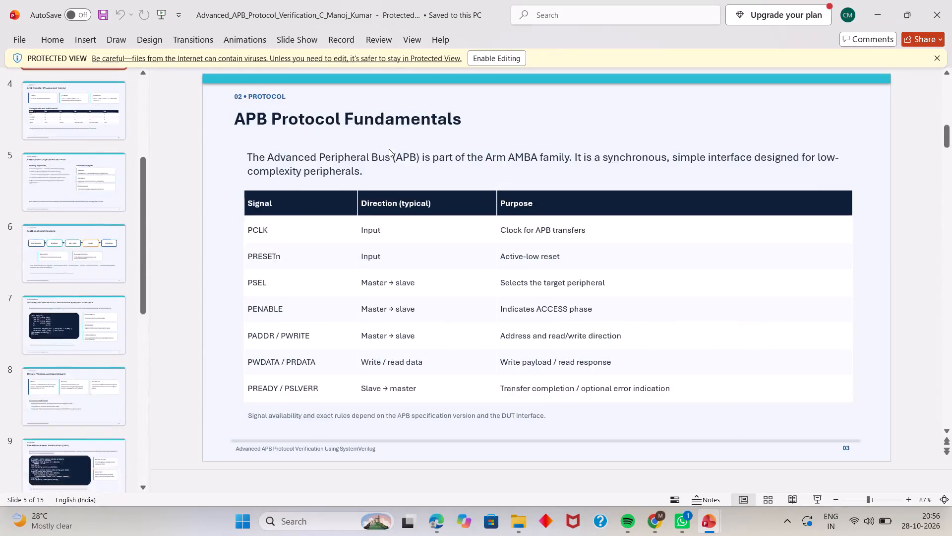
scroll(389, 149, "up", 10)
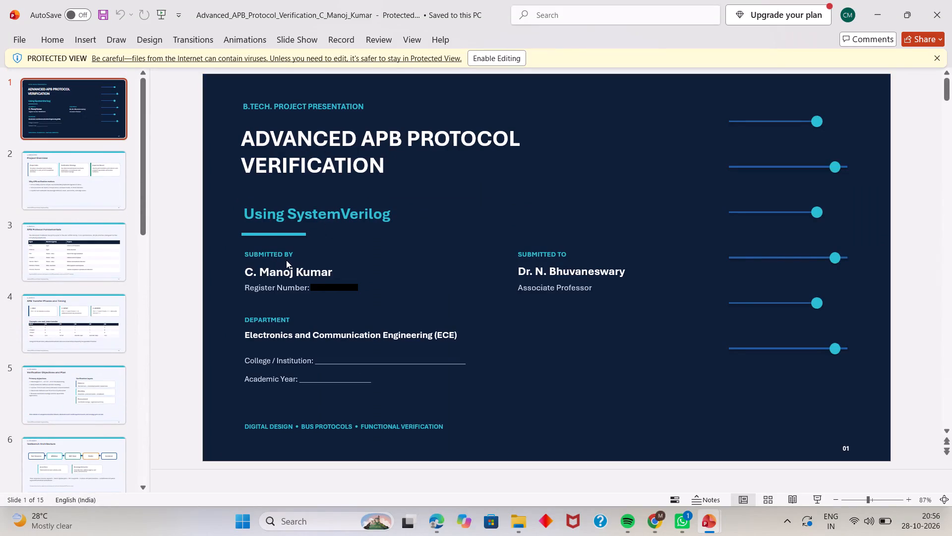
Take the downloaded APB verification presentation out of Protected View so it can be edited.
left_click(490, 54)
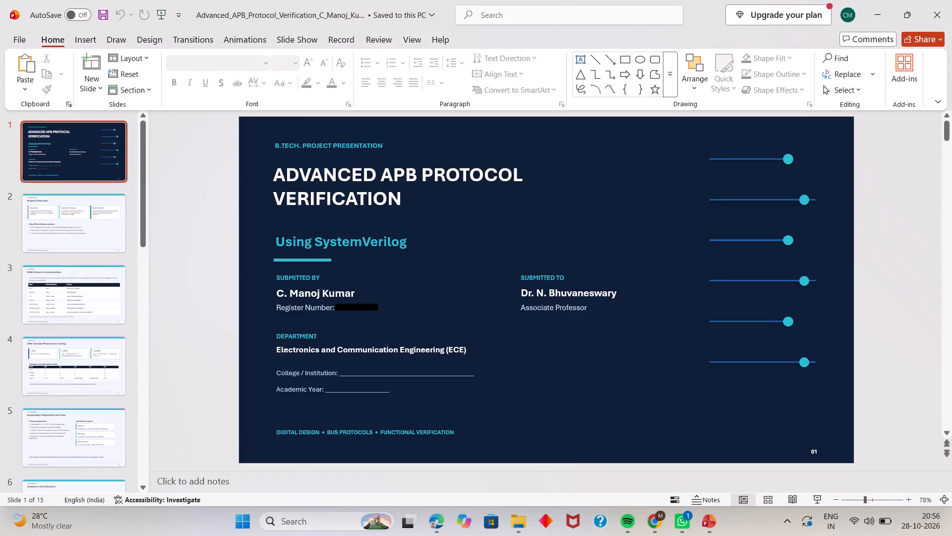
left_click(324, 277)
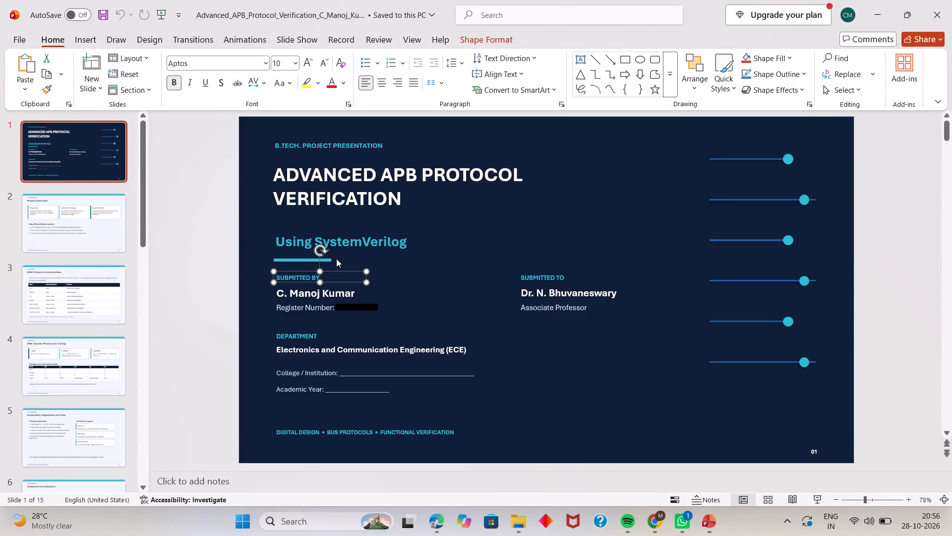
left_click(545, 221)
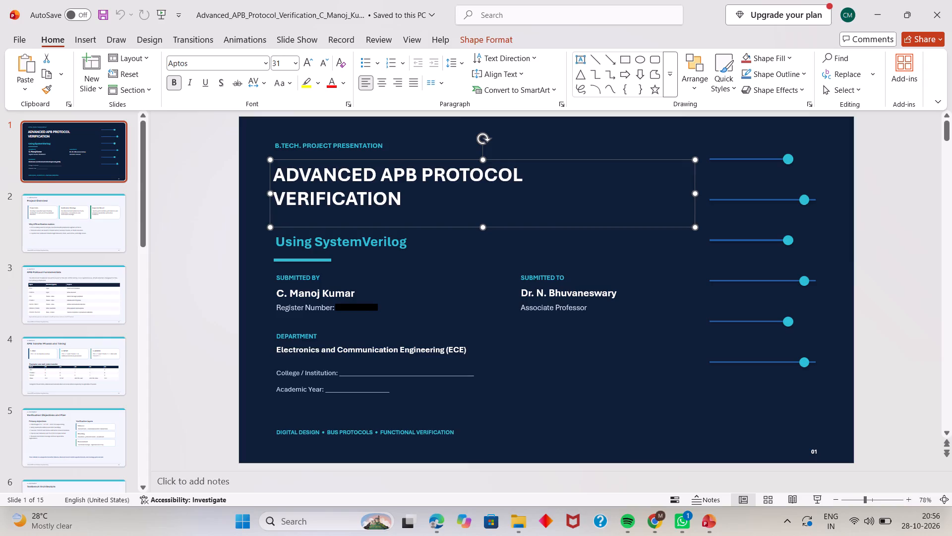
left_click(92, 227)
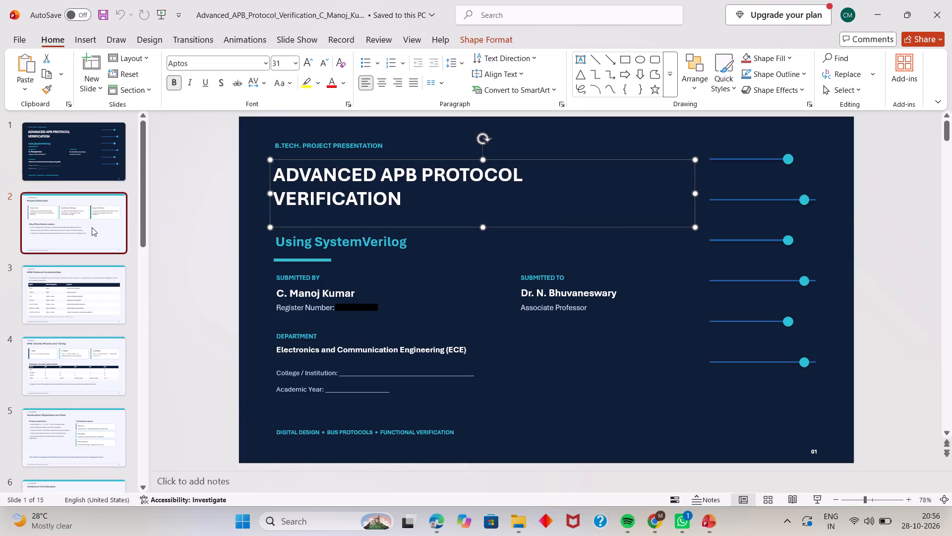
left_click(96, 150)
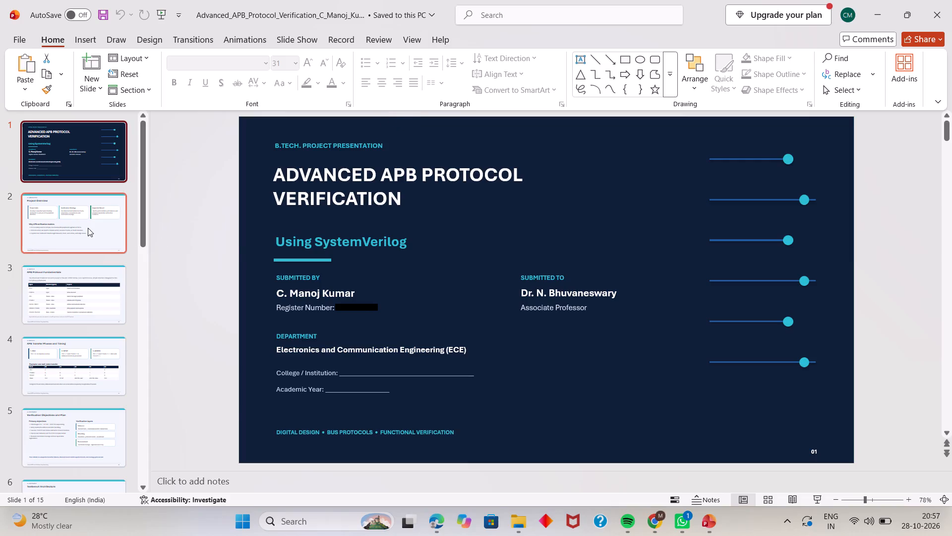
Review the slides from the protocol topics through the coverage plan, results template and references, ending back on the title slide.
scroll(396, 328, "down", 3)
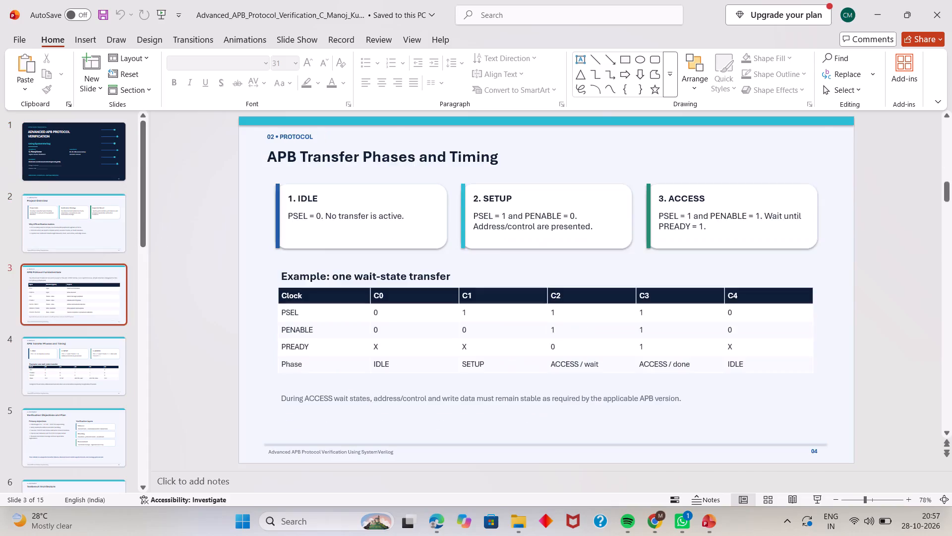
scroll(388, 331, "down", 4)
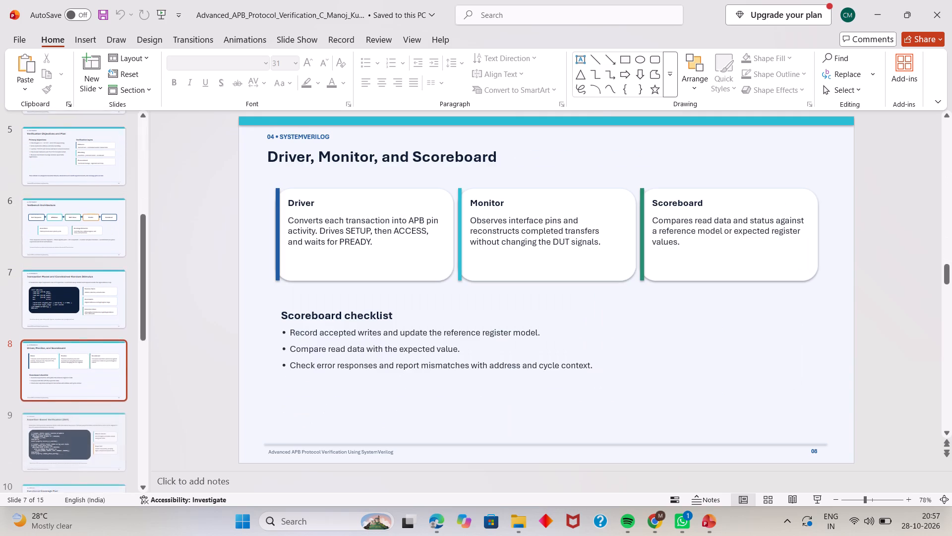
scroll(397, 328, "up", 1)
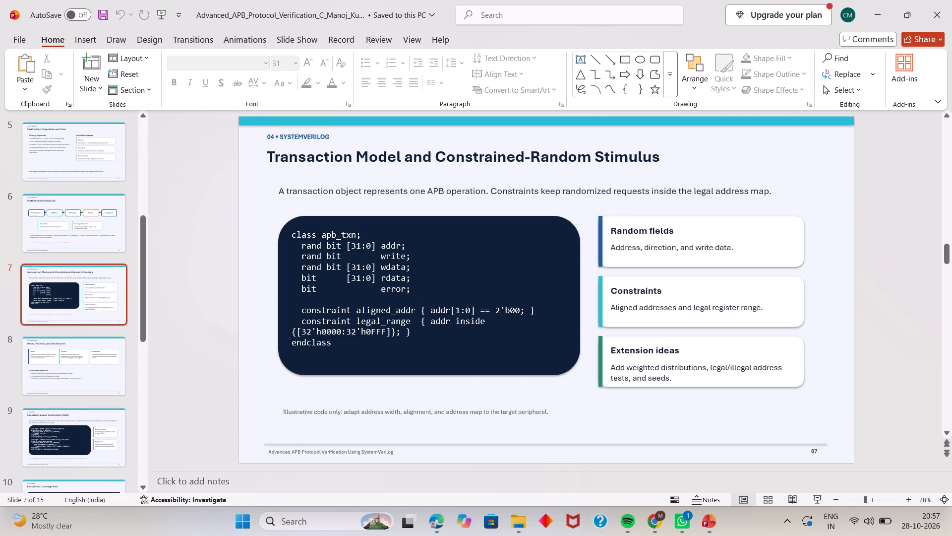
scroll(432, 278, "down", 3)
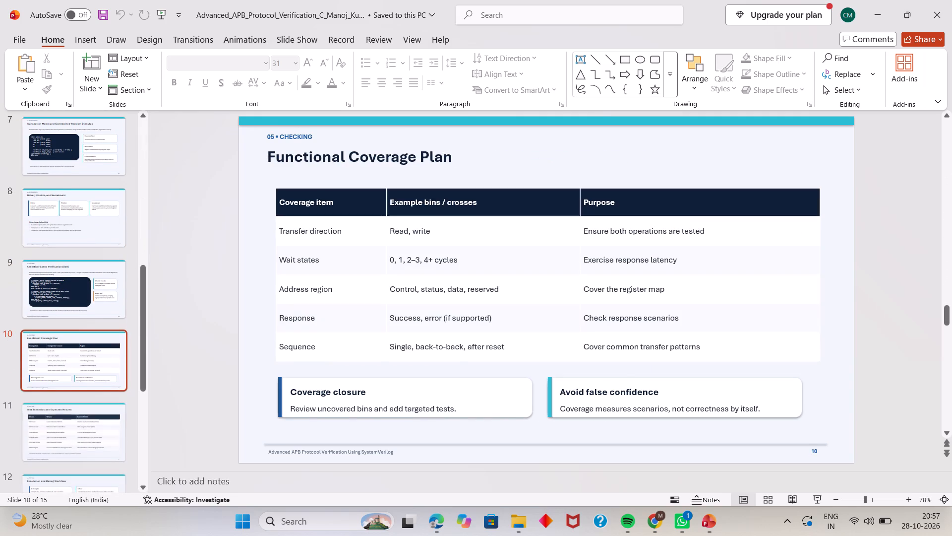
scroll(431, 278, "down", 3)
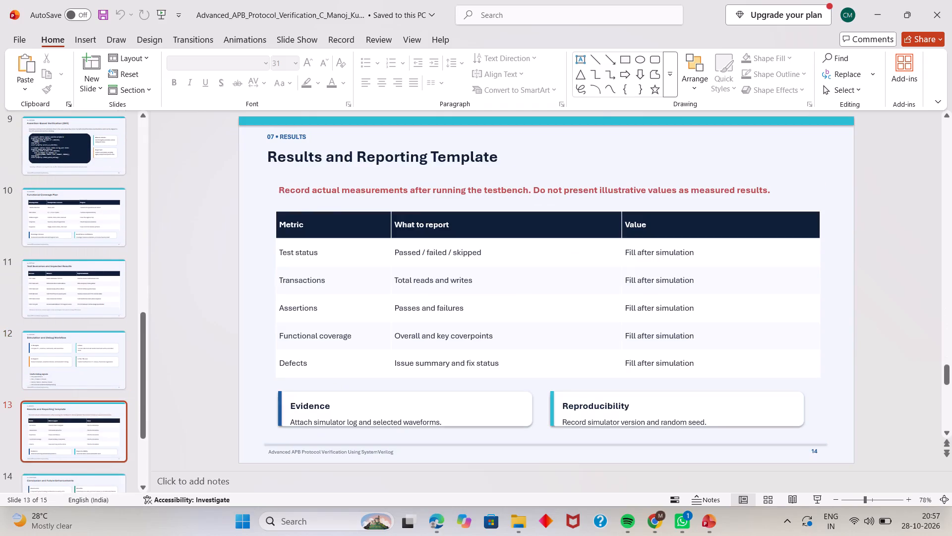
scroll(431, 278, "down", 5)
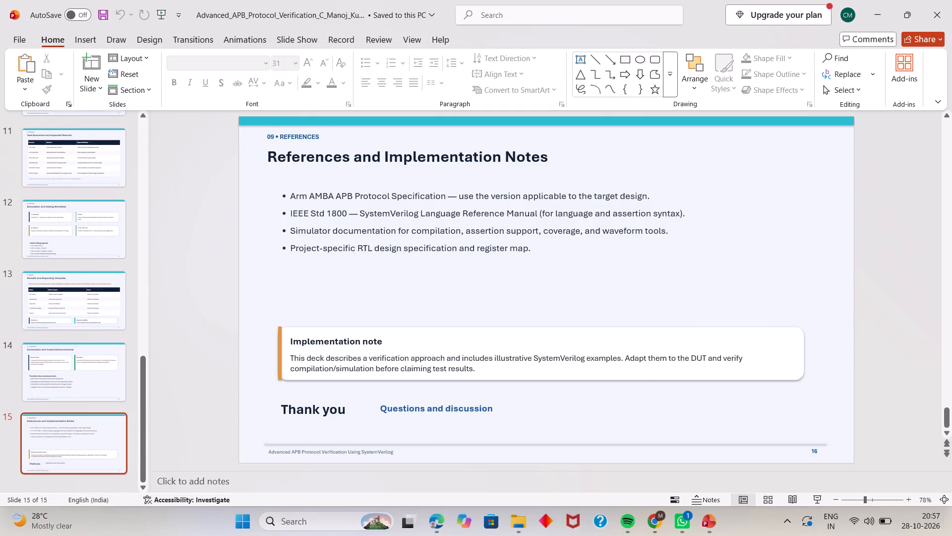
scroll(430, 278, "up", 20)
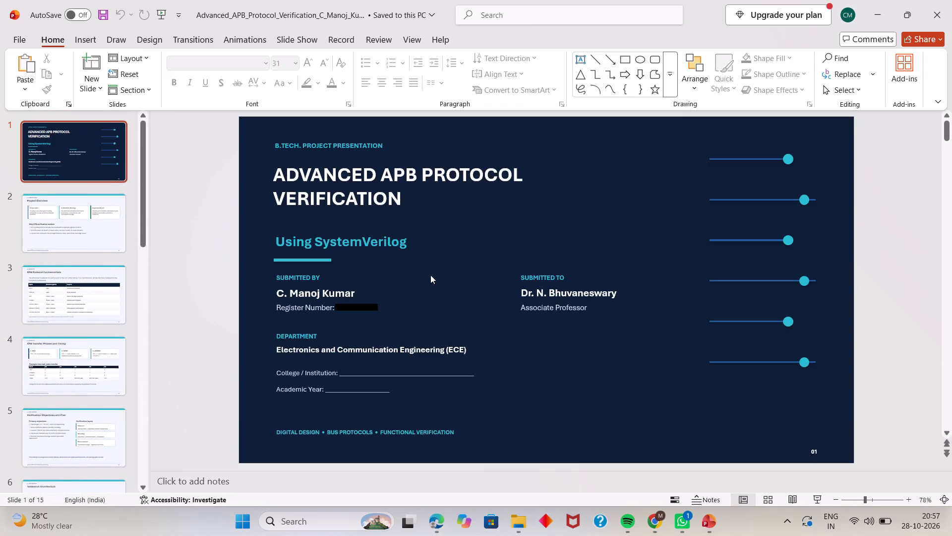
scroll(430, 275, "up", 5)
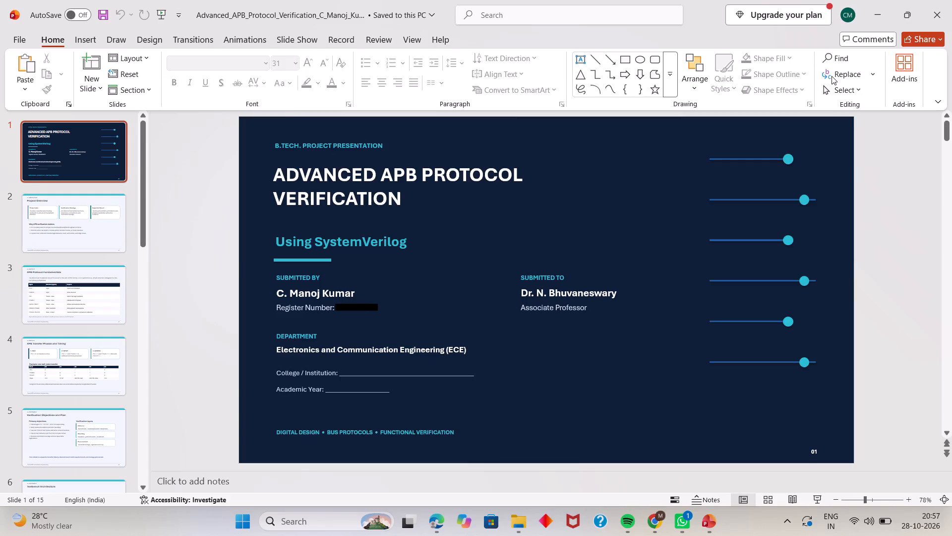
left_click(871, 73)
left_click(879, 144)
View the Project Overview slide and return to the title slide to check its submission details.
left_click(72, 218)
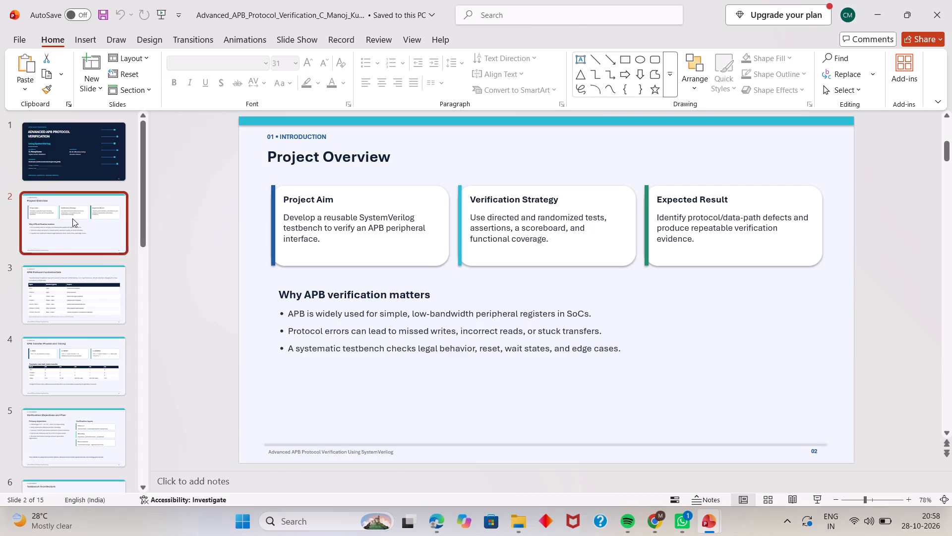
left_click(91, 158)
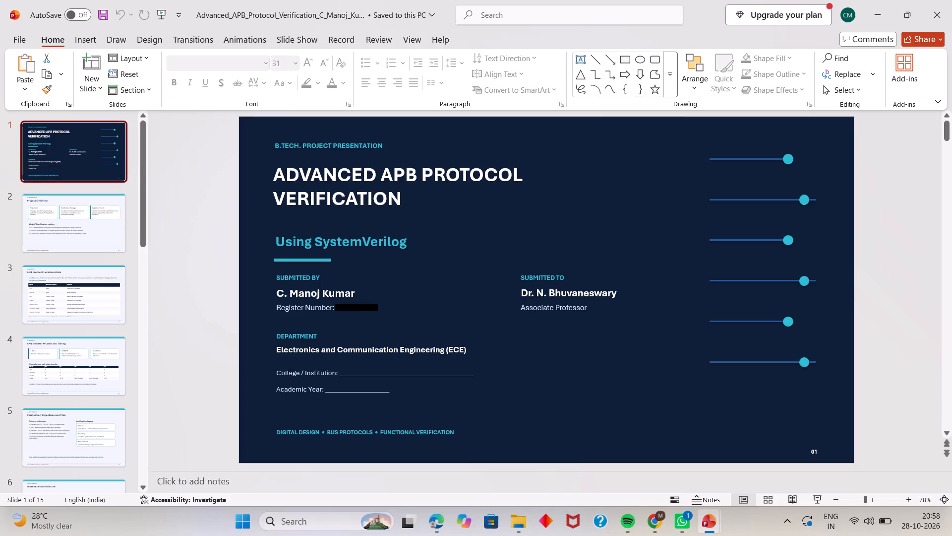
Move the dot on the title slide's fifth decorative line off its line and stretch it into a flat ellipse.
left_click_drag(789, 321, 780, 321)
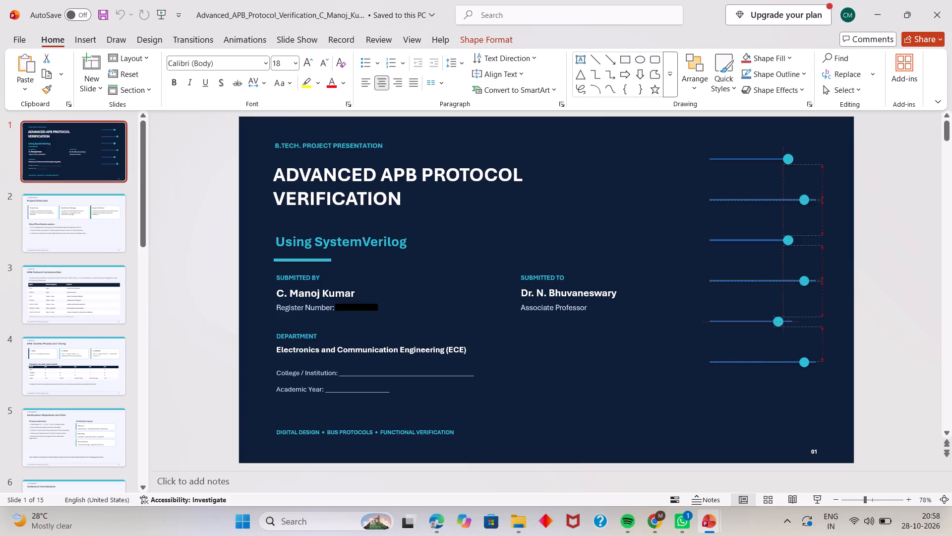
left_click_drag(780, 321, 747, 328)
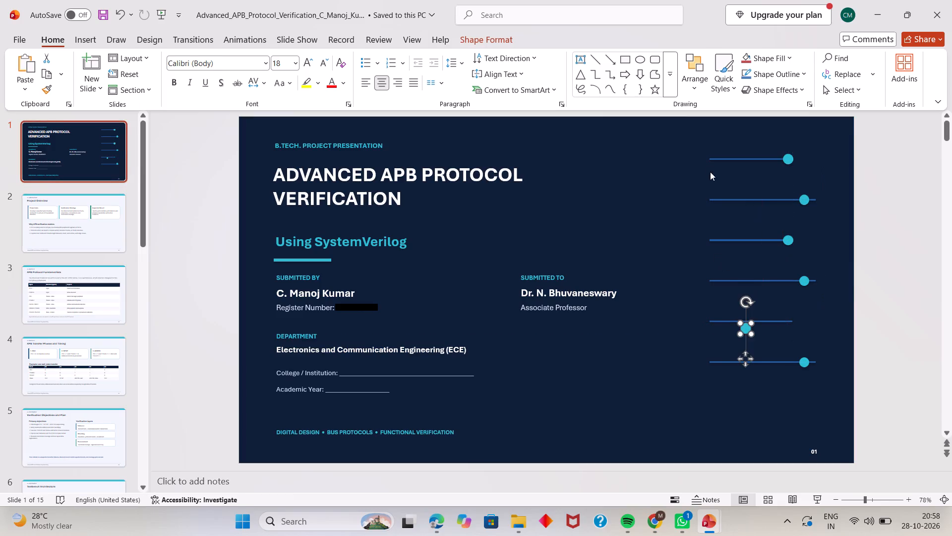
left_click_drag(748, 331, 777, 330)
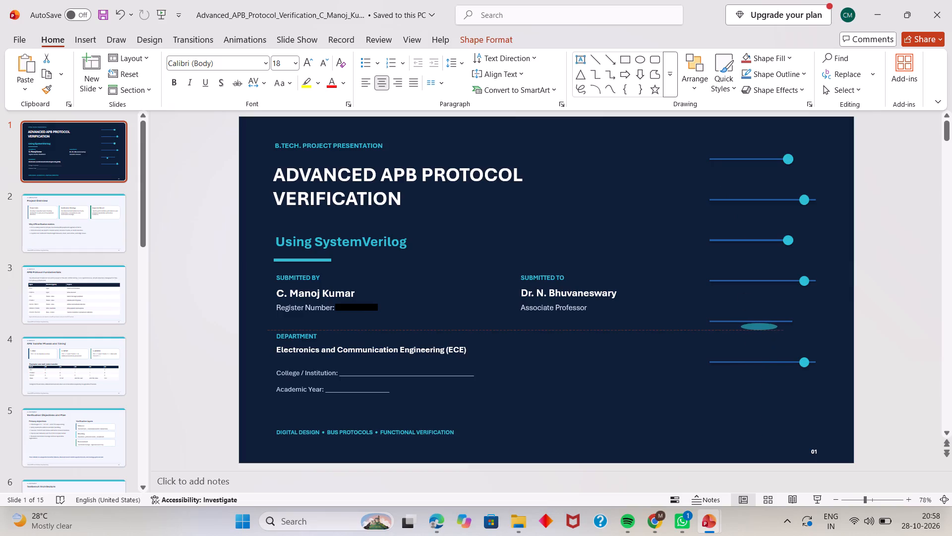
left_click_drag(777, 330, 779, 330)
Cut the dots belonging to the fifth, fourth and third decorative lines from the title slide.
left_click(758, 329)
right_click(756, 326)
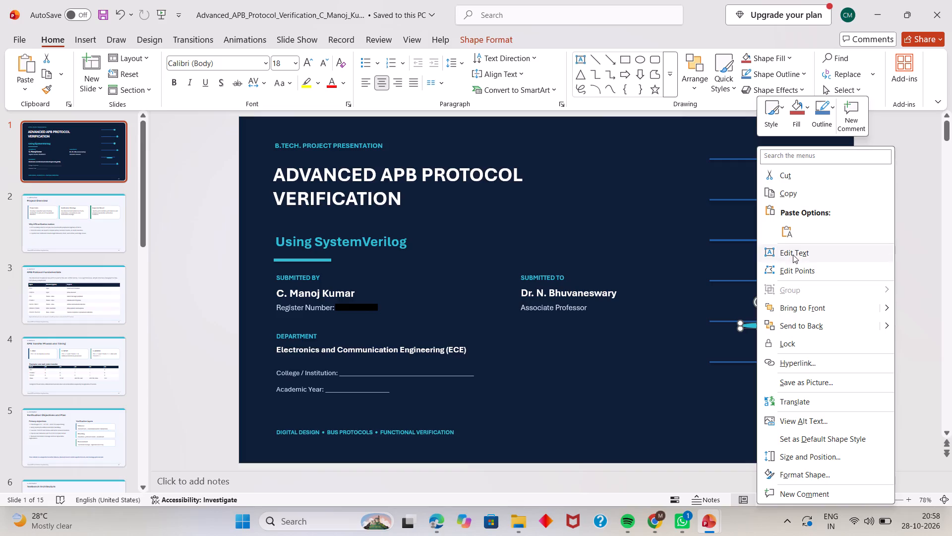
left_click(796, 177)
left_click(805, 282)
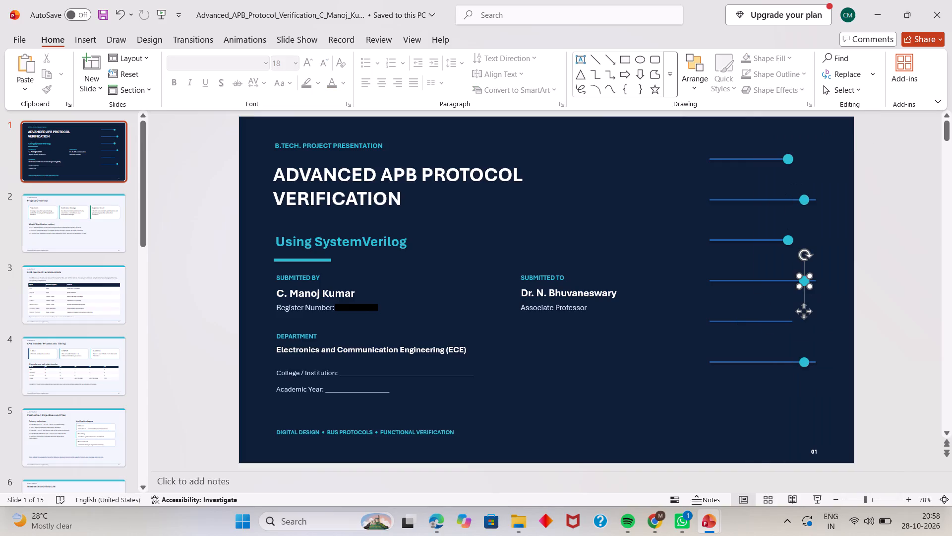
right_click(805, 282)
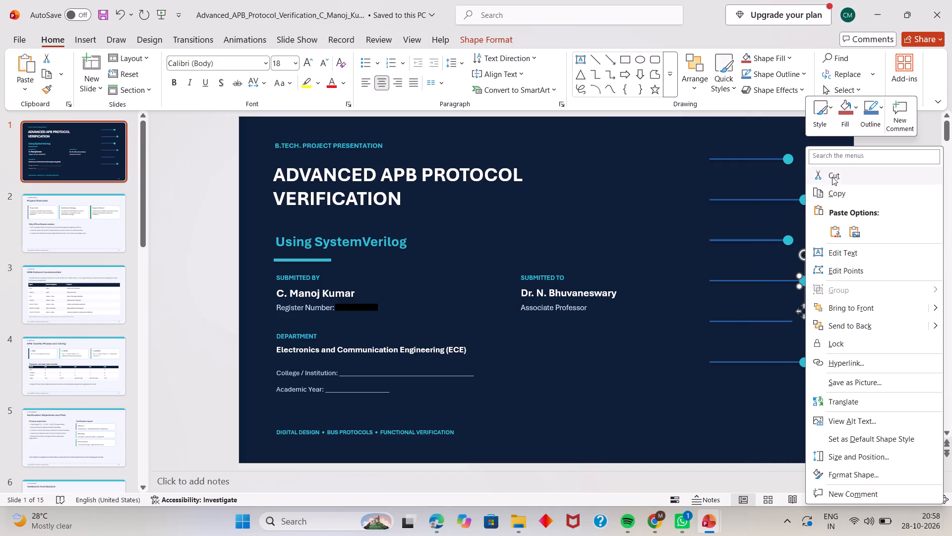
left_click(832, 176)
right_click(789, 243)
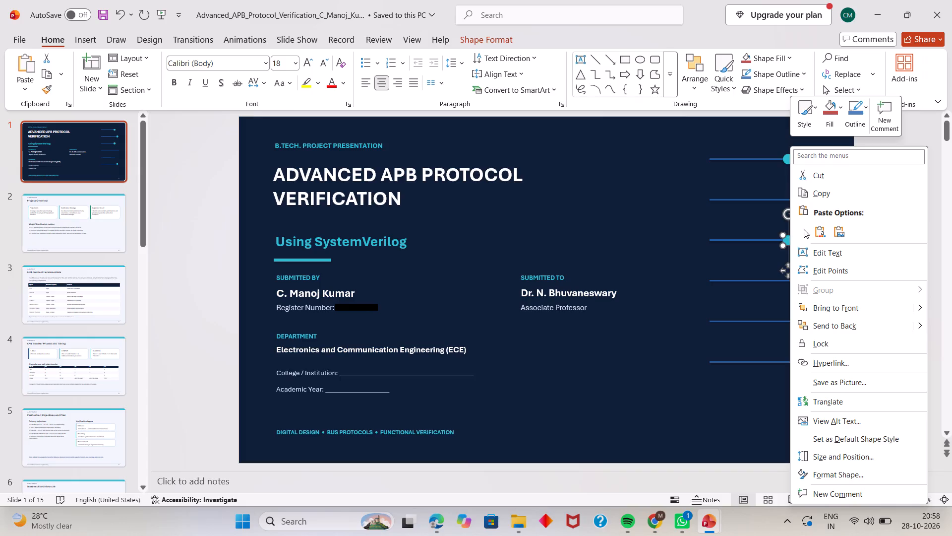
left_click(828, 180)
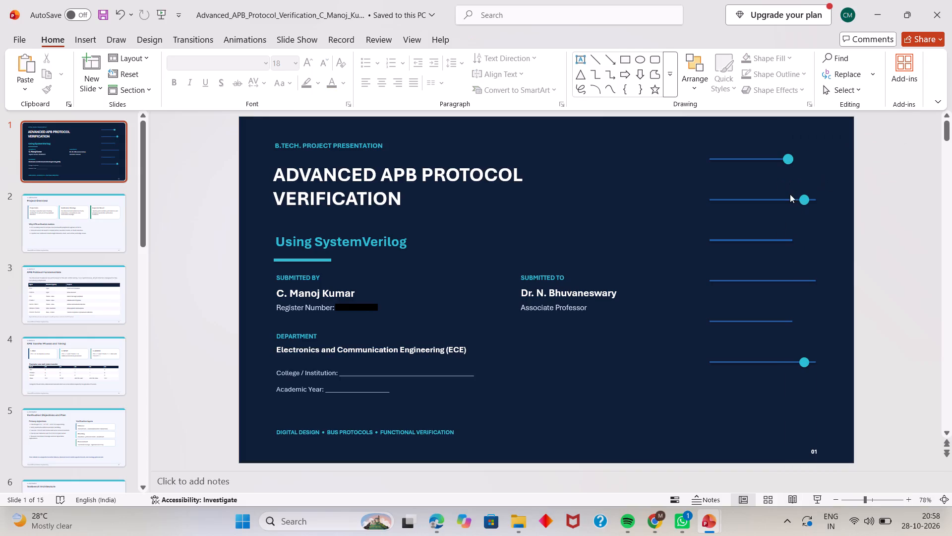
Cut the top two decorative lines and their dots from the title slide.
right_click(795, 200)
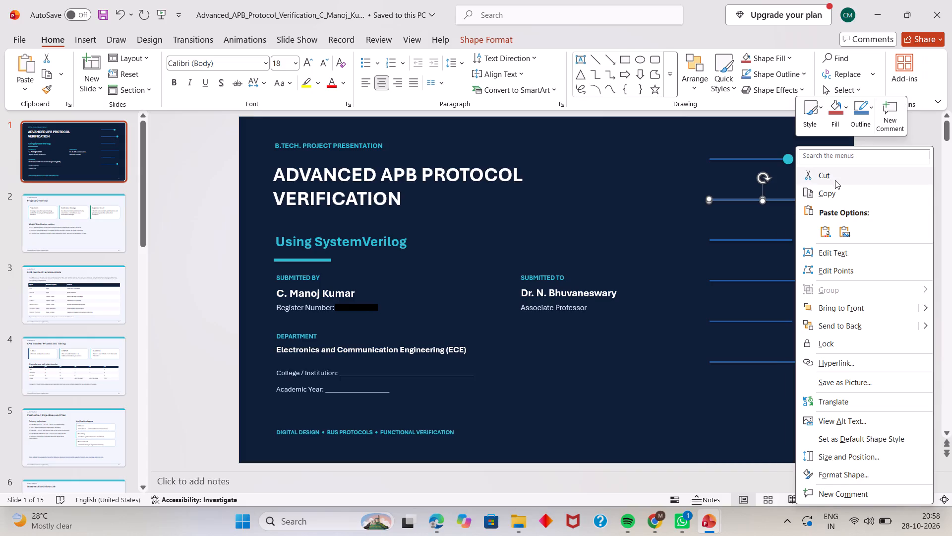
left_click(835, 178)
right_click(780, 160)
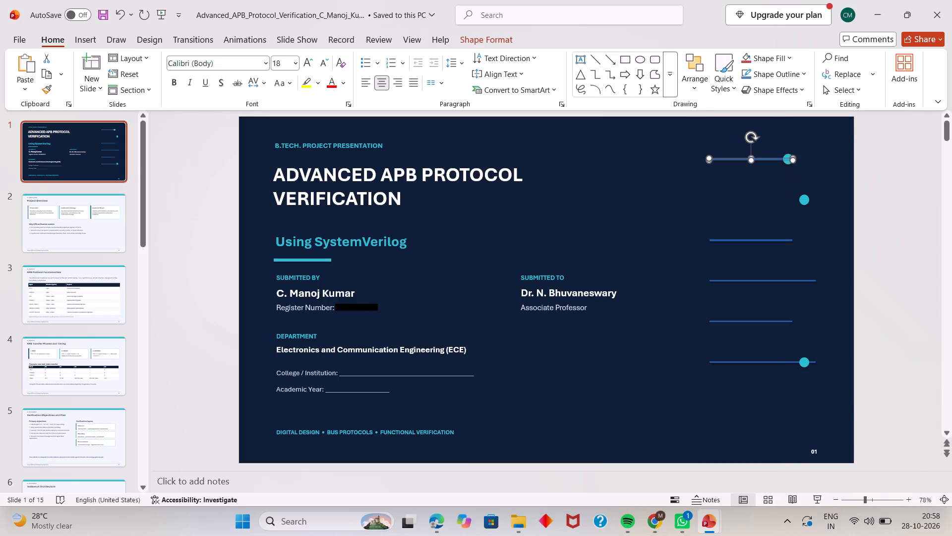
left_click(820, 178)
right_click(807, 201)
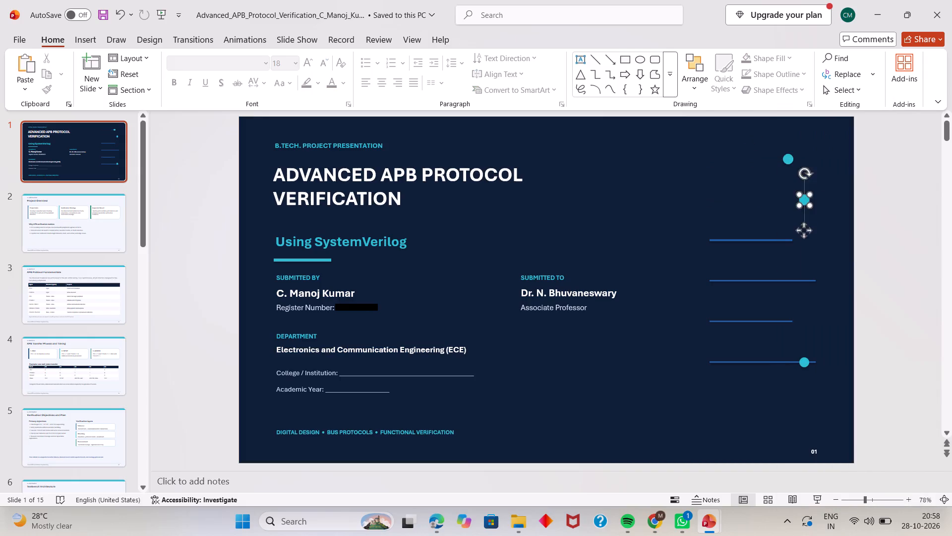
left_click(837, 179)
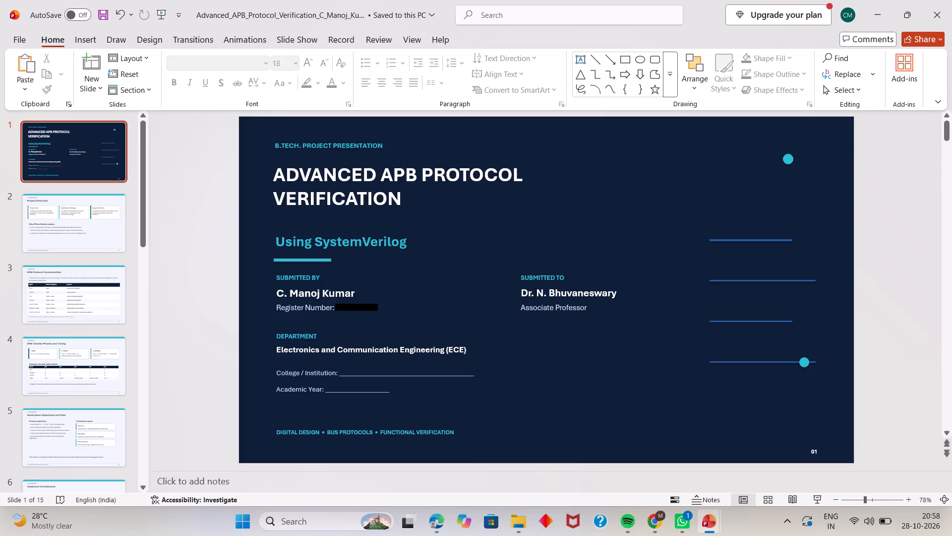
right_click(790, 163)
left_click(823, 179)
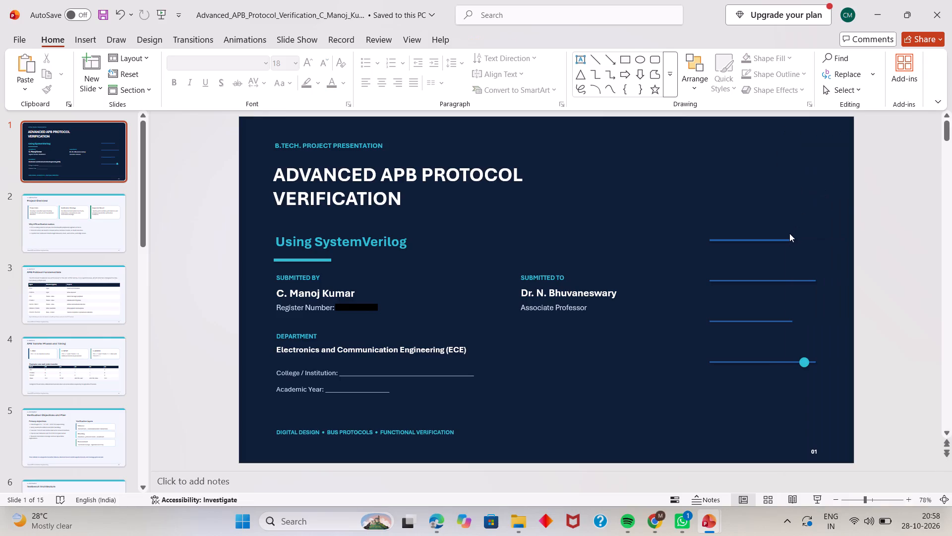
Cut the four remaining decorative lines and the last dot from the title slide.
right_click(788, 238)
left_click(827, 175)
right_click(793, 280)
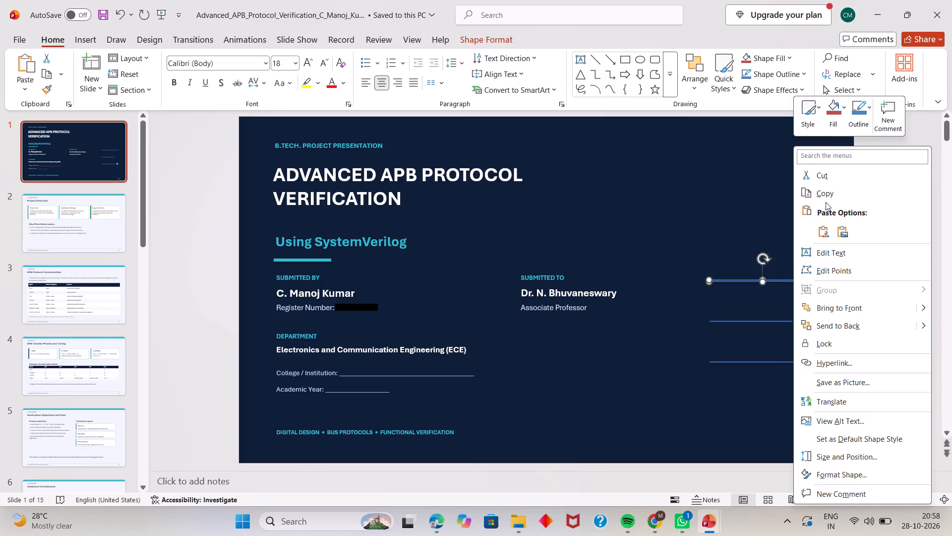
left_click(826, 173)
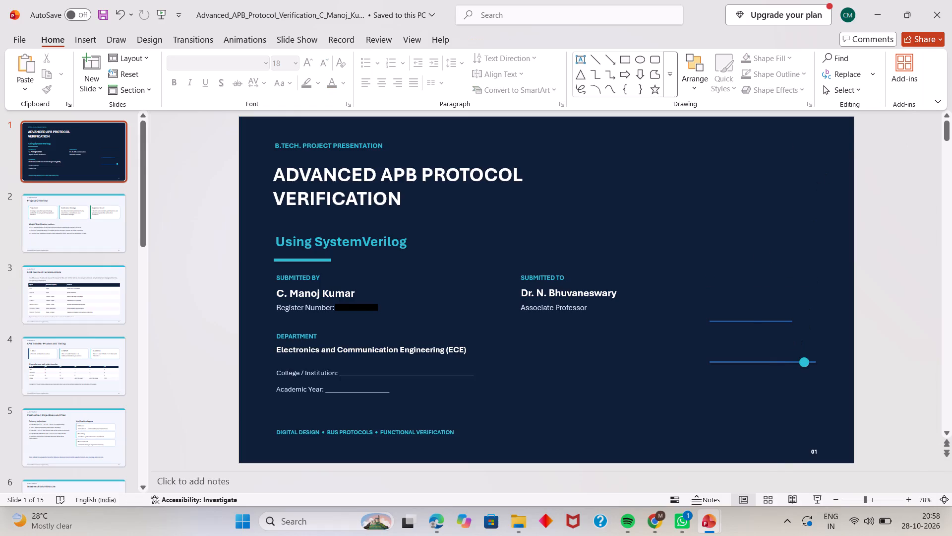
right_click(778, 325)
left_click(820, 179)
right_click(803, 361)
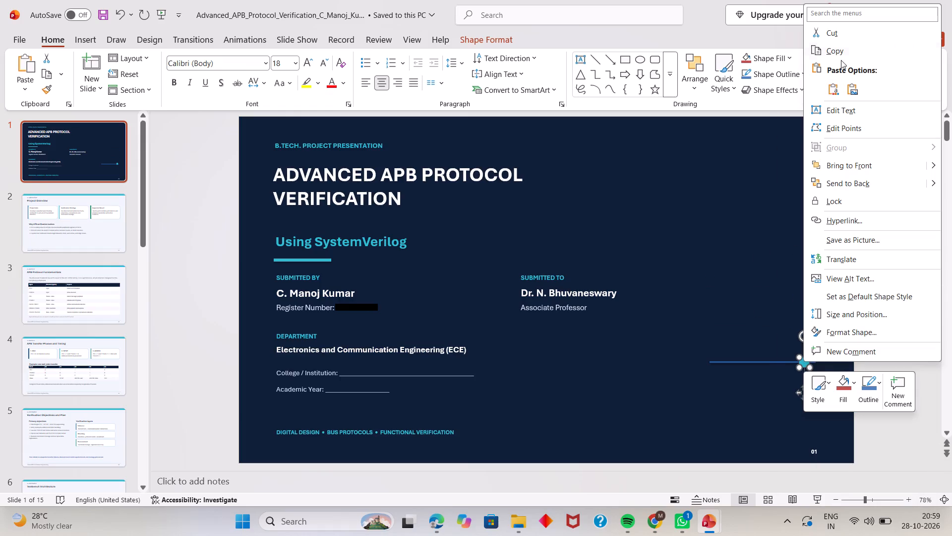
left_click(847, 38)
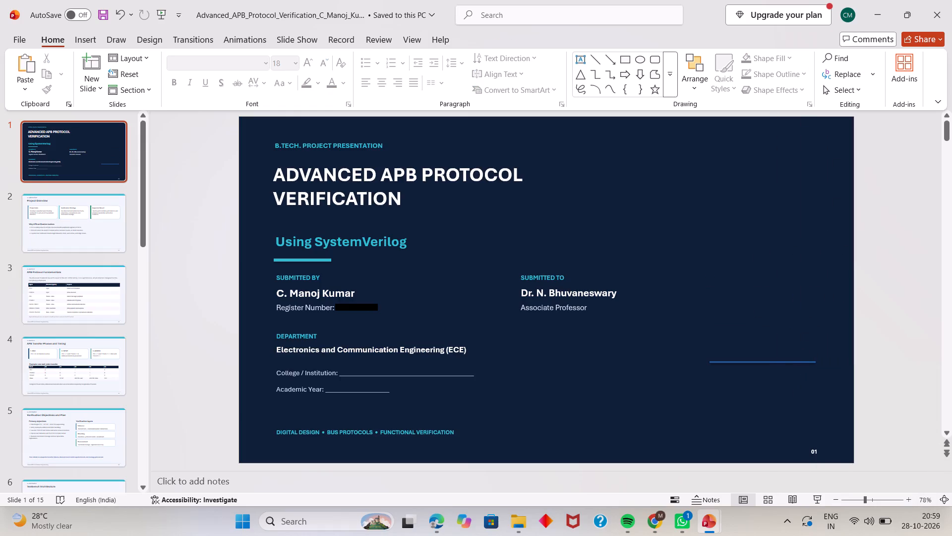
right_click(798, 364)
left_click(840, 35)
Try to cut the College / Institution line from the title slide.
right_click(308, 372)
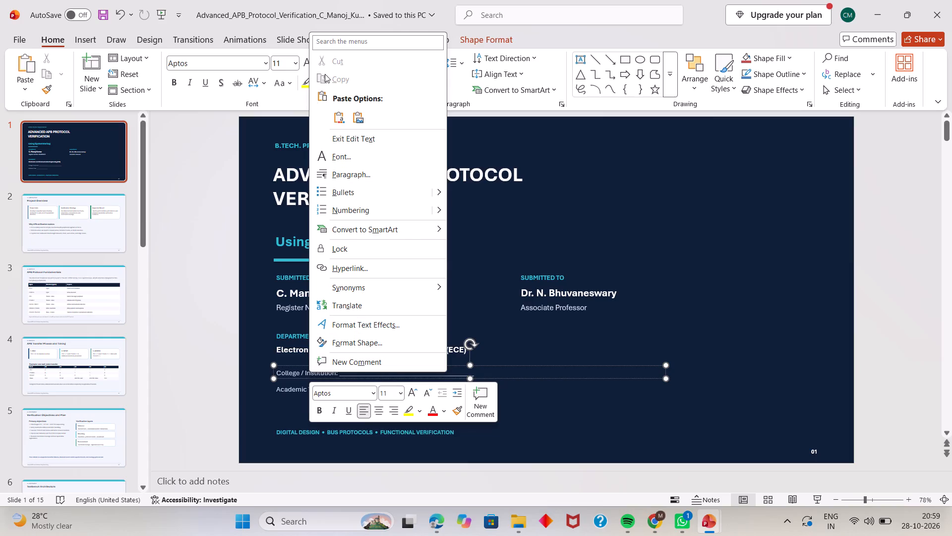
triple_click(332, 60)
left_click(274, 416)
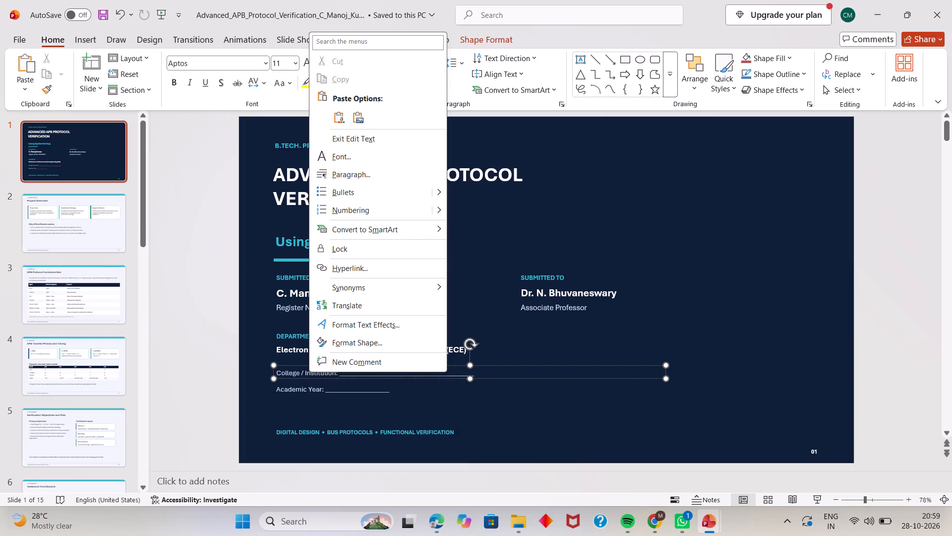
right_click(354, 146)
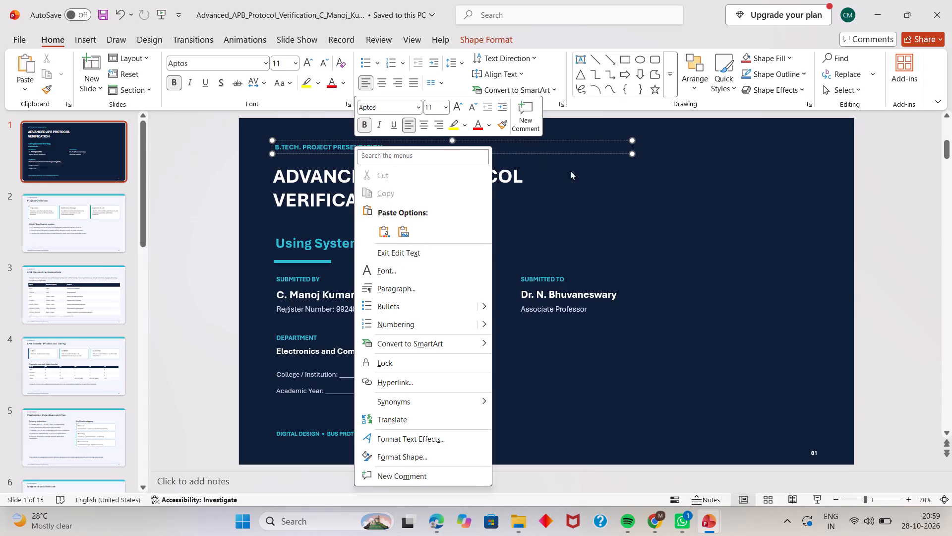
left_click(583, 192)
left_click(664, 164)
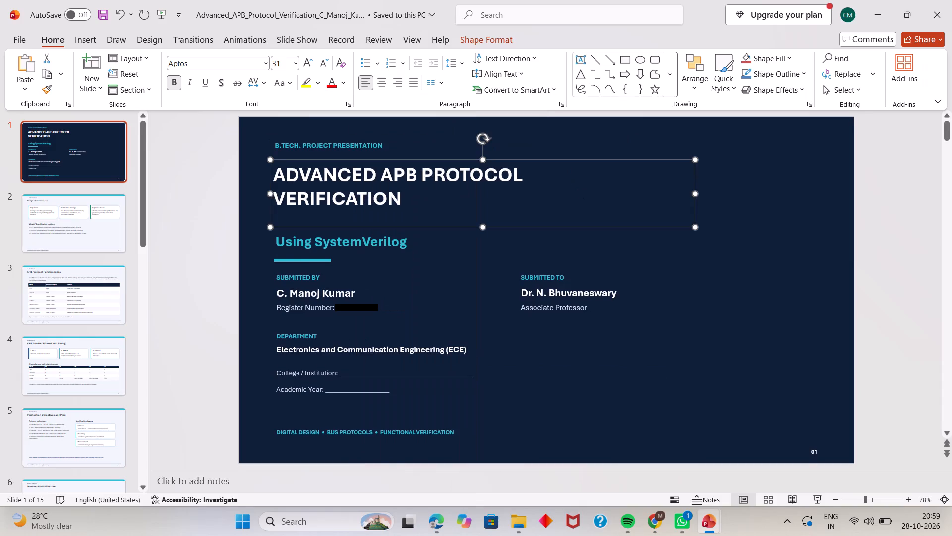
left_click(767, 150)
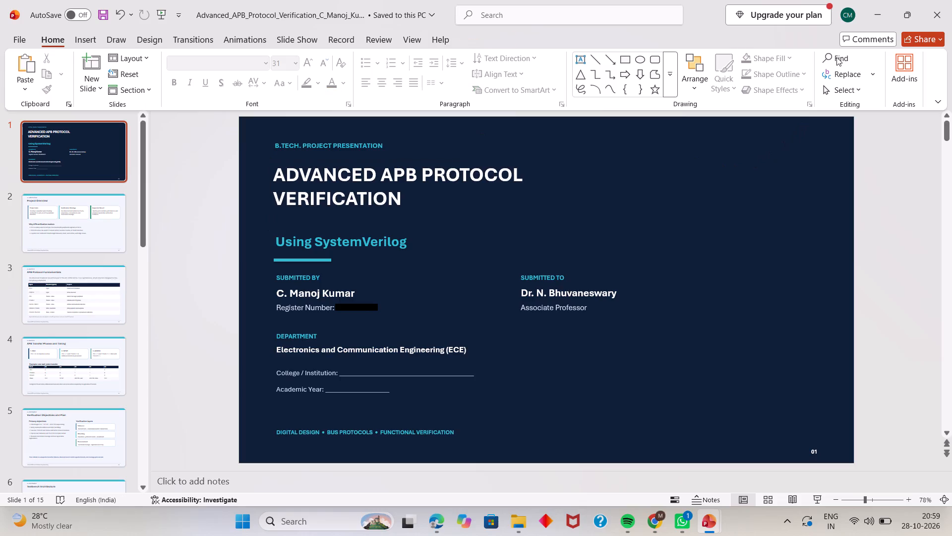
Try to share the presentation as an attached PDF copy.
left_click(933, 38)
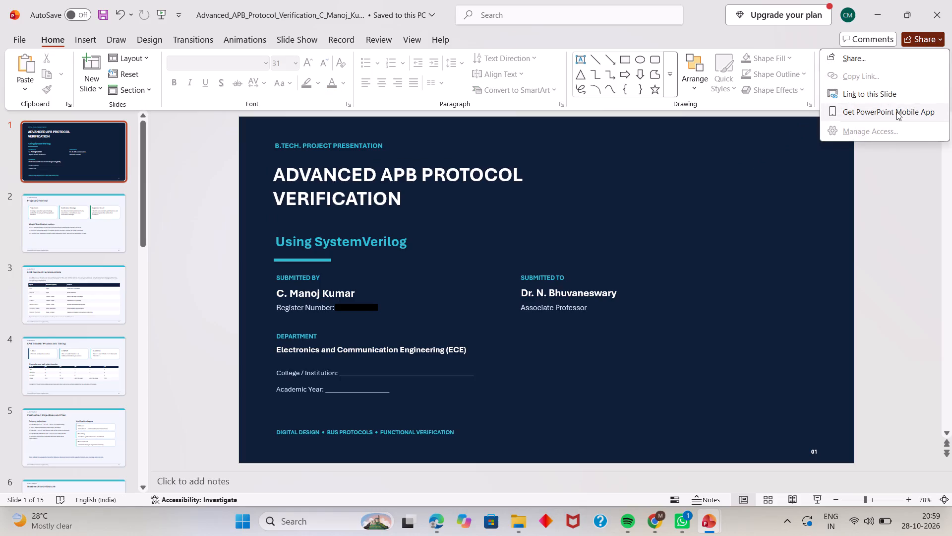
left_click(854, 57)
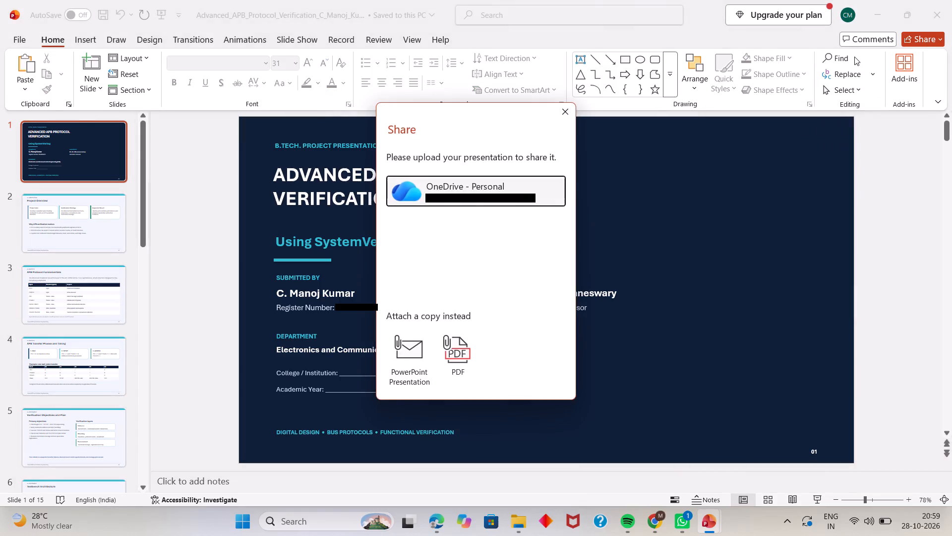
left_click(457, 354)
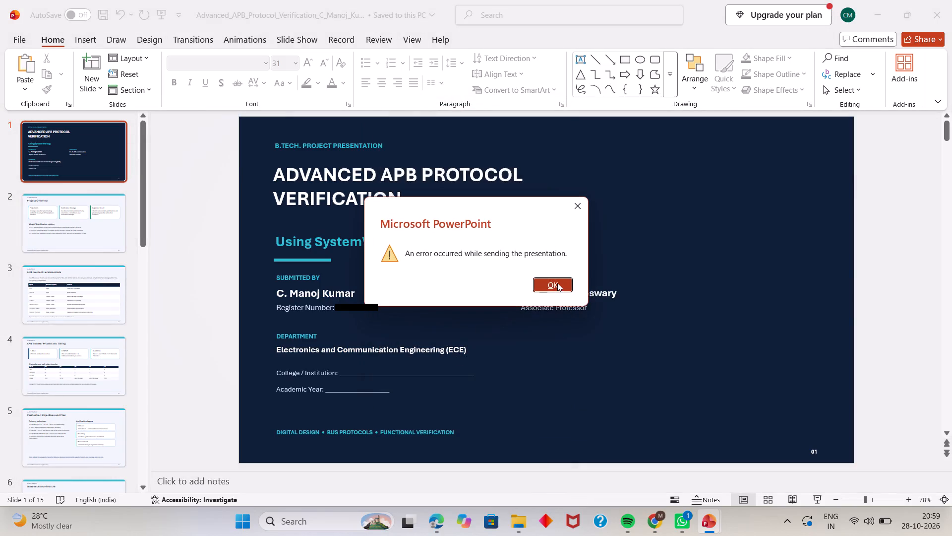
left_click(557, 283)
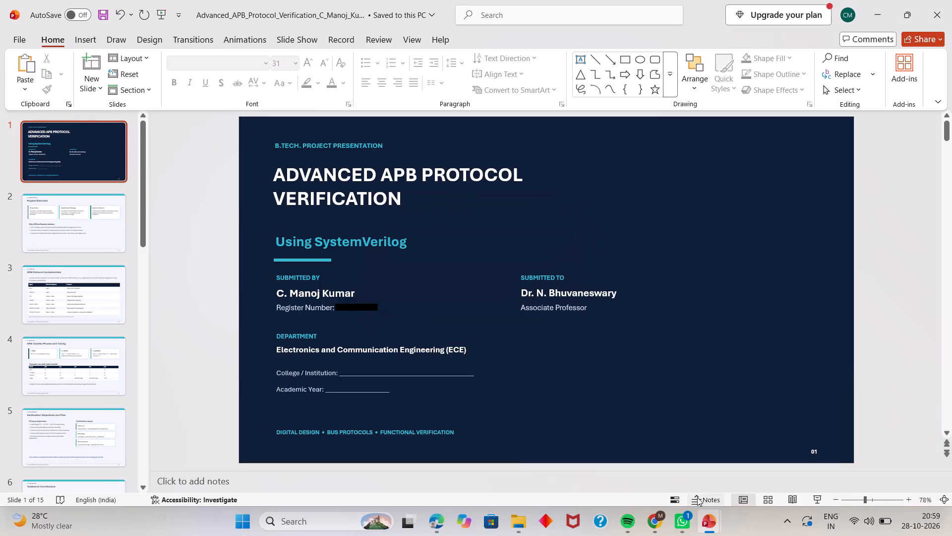
Minimize the presentation and share its newer file from the Downloads folder with WhatsApp.
left_click(886, 16)
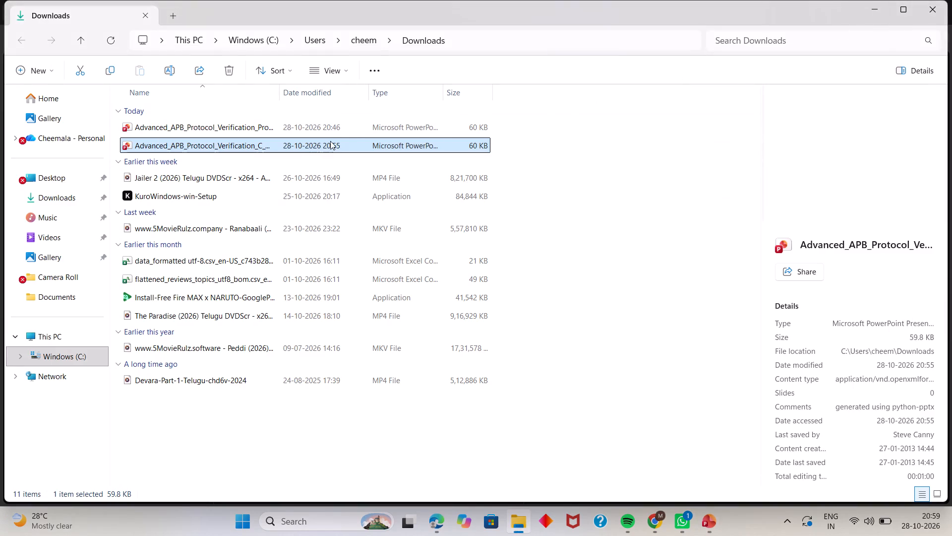
right_click(335, 140)
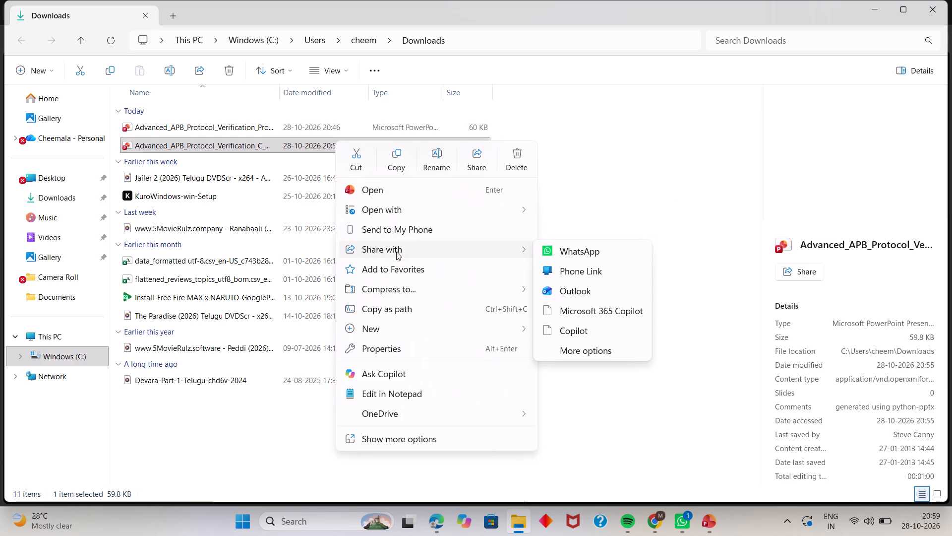
left_click(560, 252)
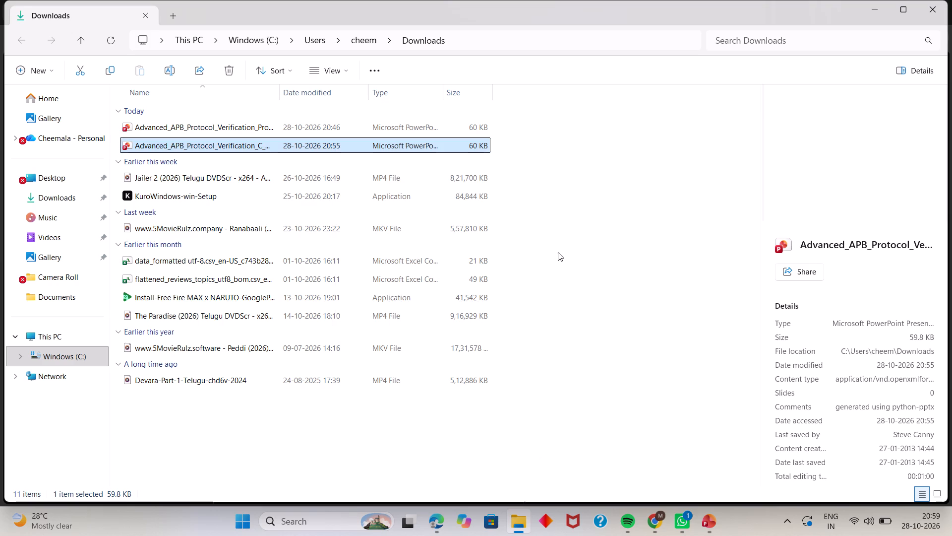
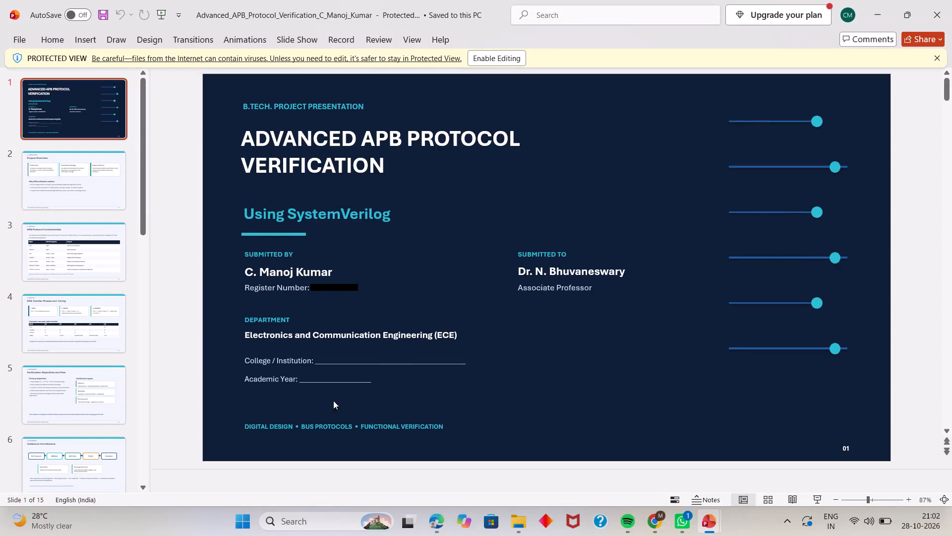
Look through the protected presentation from the title slide to slide 9, covering overview, APB phases, test plan, stimulus and assertions.
scroll(572, 289, "down", 1)
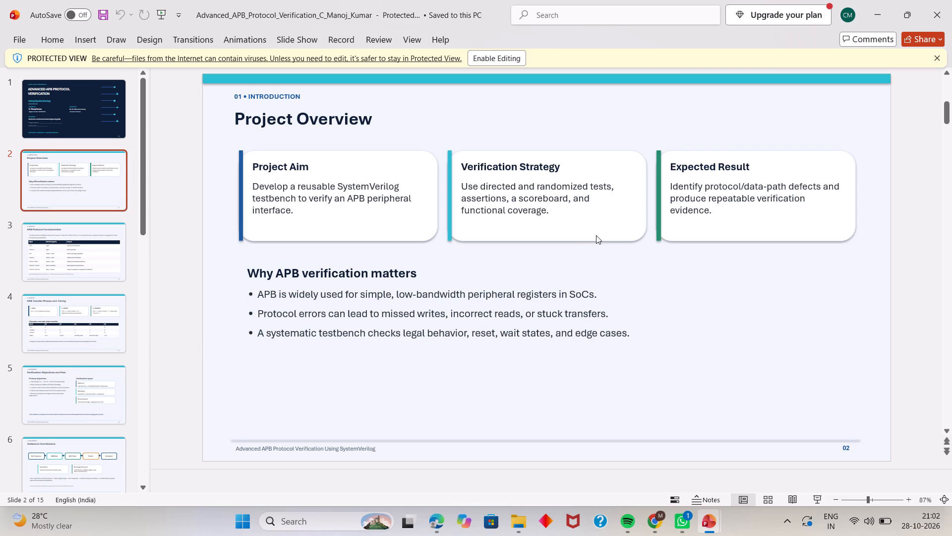
scroll(596, 235, "down", 2)
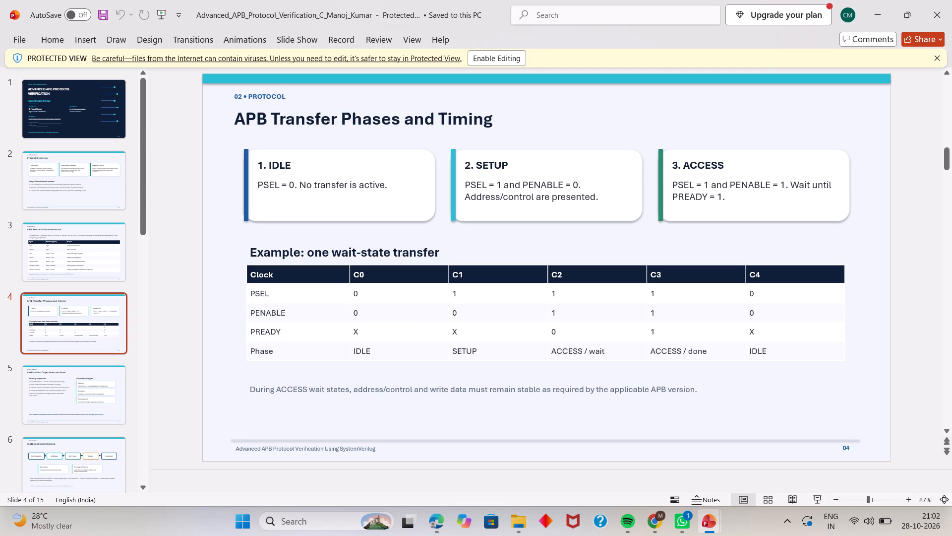
scroll(596, 235, "up", 2)
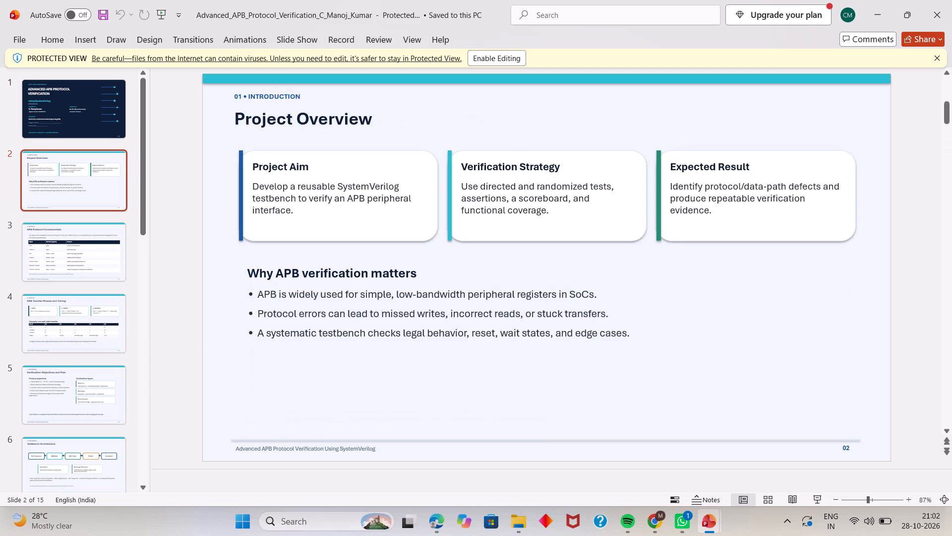
scroll(596, 235, "down", 3)
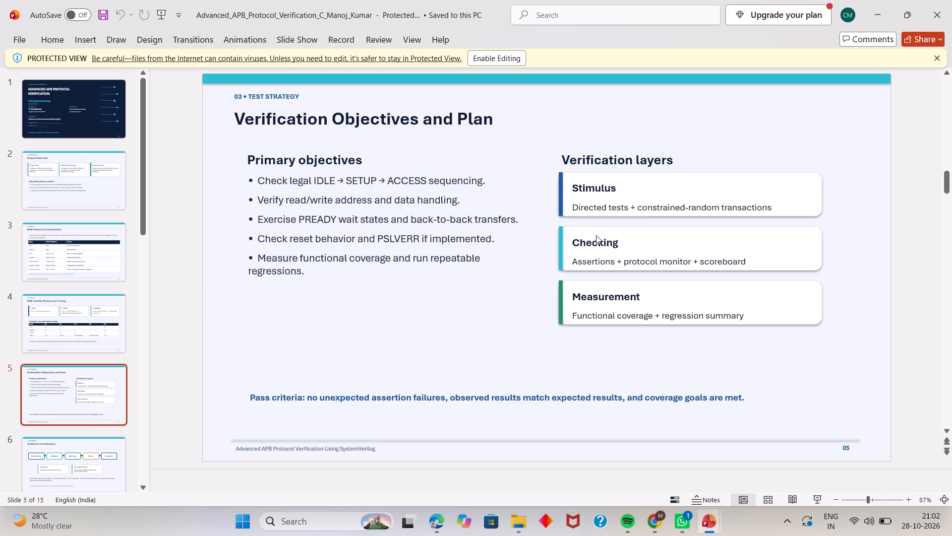
scroll(596, 235, "down", 2)
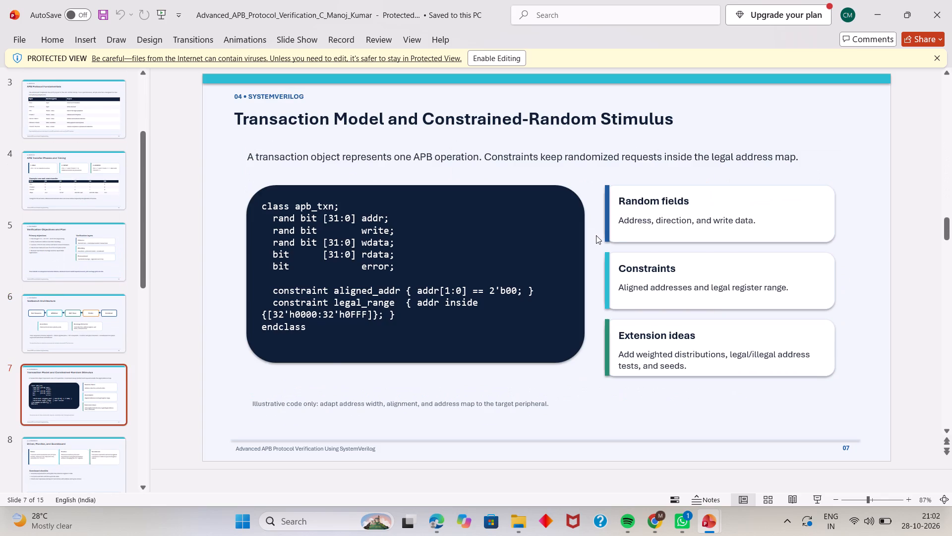
scroll(596, 235, "down", 2)
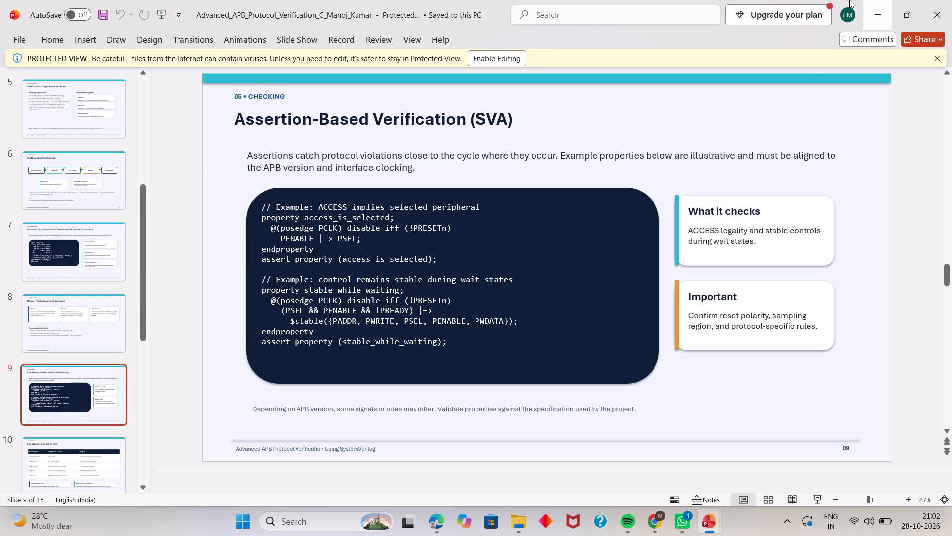
Enable editing for the protected presentation and return to its title slide.
left_click(512, 54)
scroll(174, 144, "up", 4)
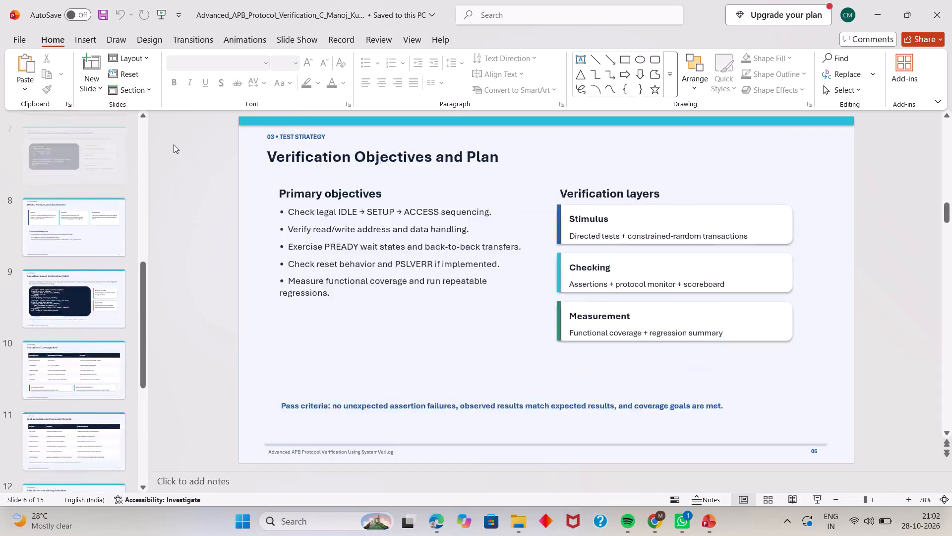
scroll(174, 144, "up", 2)
scroll(229, 140, "up", 12)
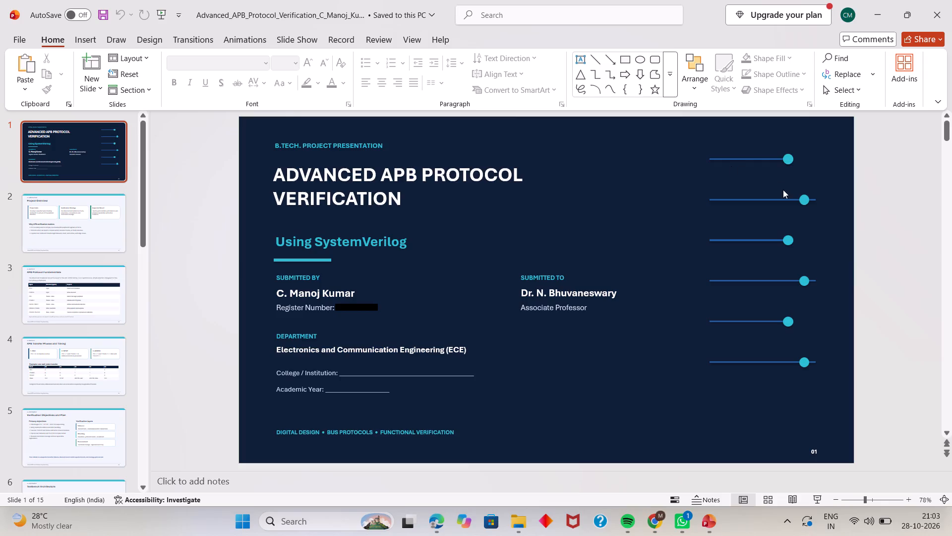
left_click_drag(857, 113, 761, 129)
Delete the "B.TECH. PROJECT PRESENTATION" text above the main title on the title slide.
left_click(309, 141)
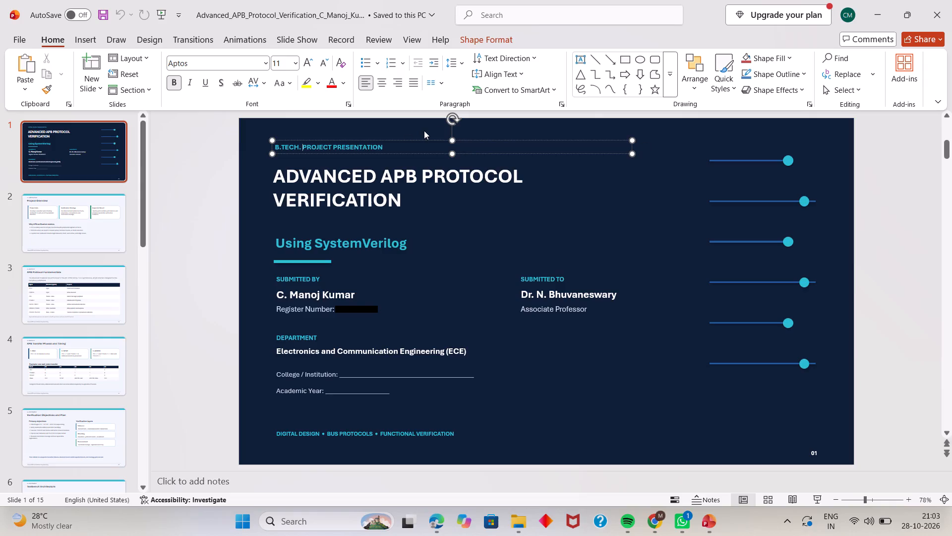
left_click(409, 148)
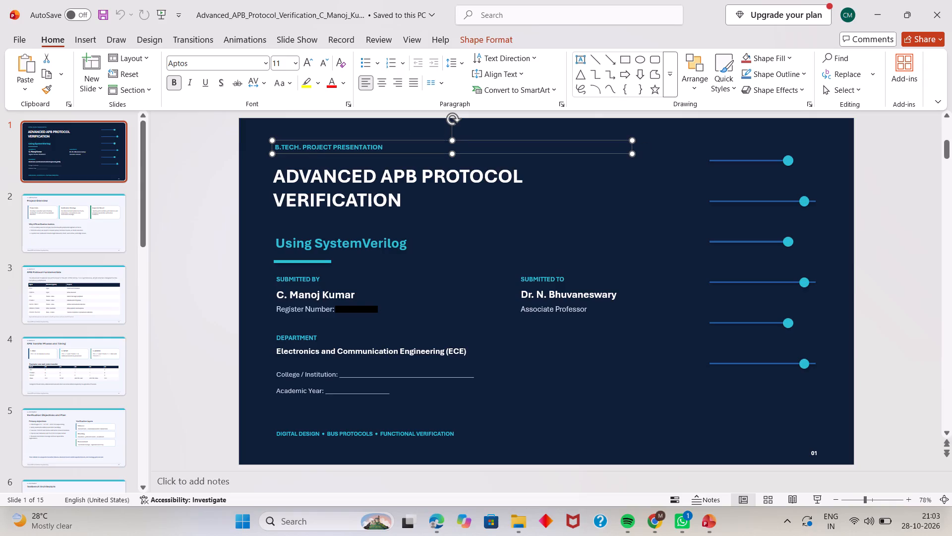
left_click(400, 144)
left_click(382, 147)
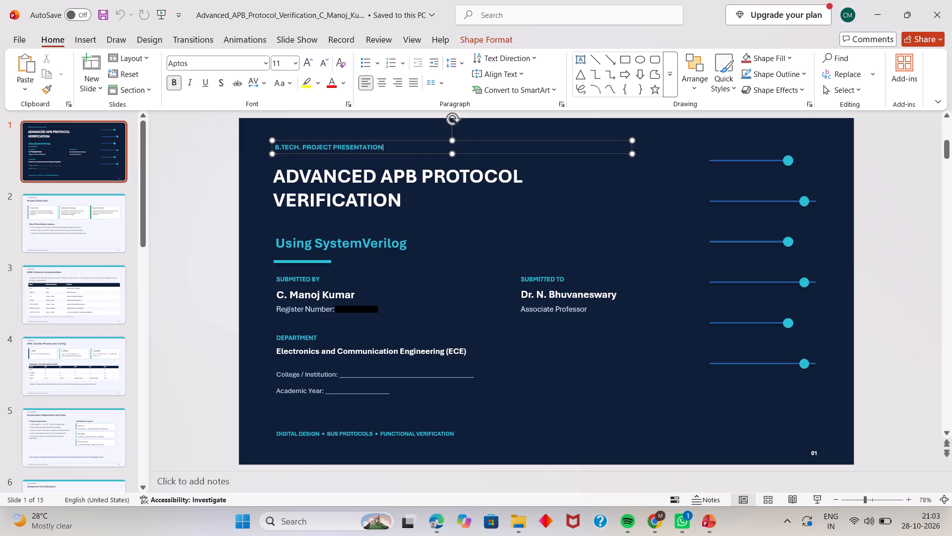
key("BackSpace")
key("BackSpace")
key("BackSpace")
key("BackSpace")
key("BackSpace")
key("BackSpace")
key("BackSpace")
key("BackSpace")
key("BackSpace")
key("BackSpace")
key("BackSpace")
key("BackSpace")
key("BackSpace")
key("BackSpace")
key("BackSpace")
key("BackSpace")
key("BackSpace")
key("BackSpace")
key("BackSpace")
key("BackSpace")
key("BackSpace")
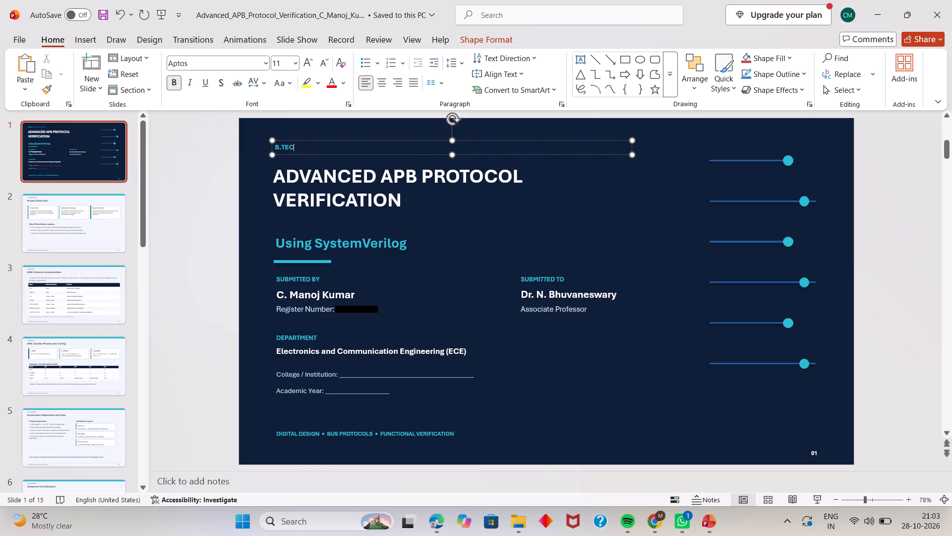
key("BackSpace")
key("BackSpace")
key("BackSpace")
key("BackSpace")
key("BackSpace")
key("BackSpace")
Shrink the emptied text box above the main title down to its left end and deselect it.
left_click_drag(634, 137, 604, 147)
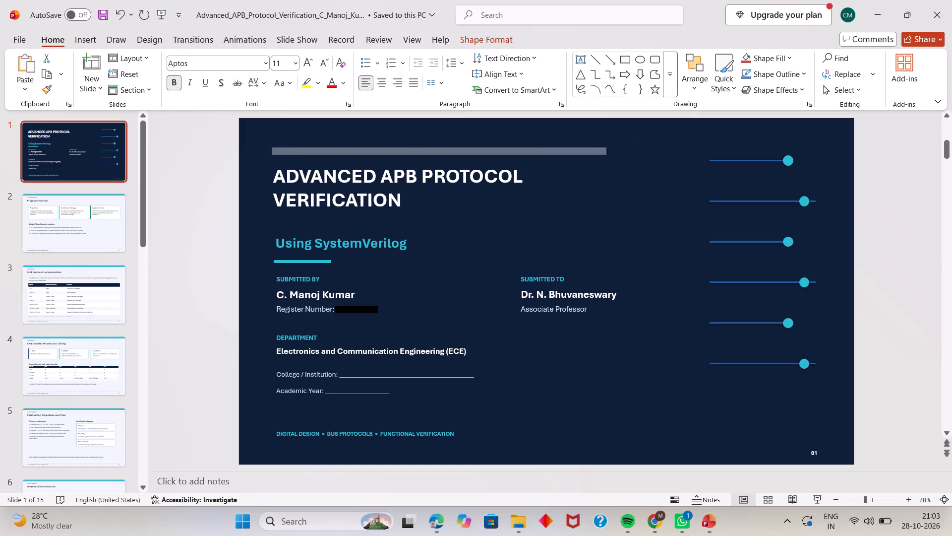
left_click_drag(604, 147, 305, 152)
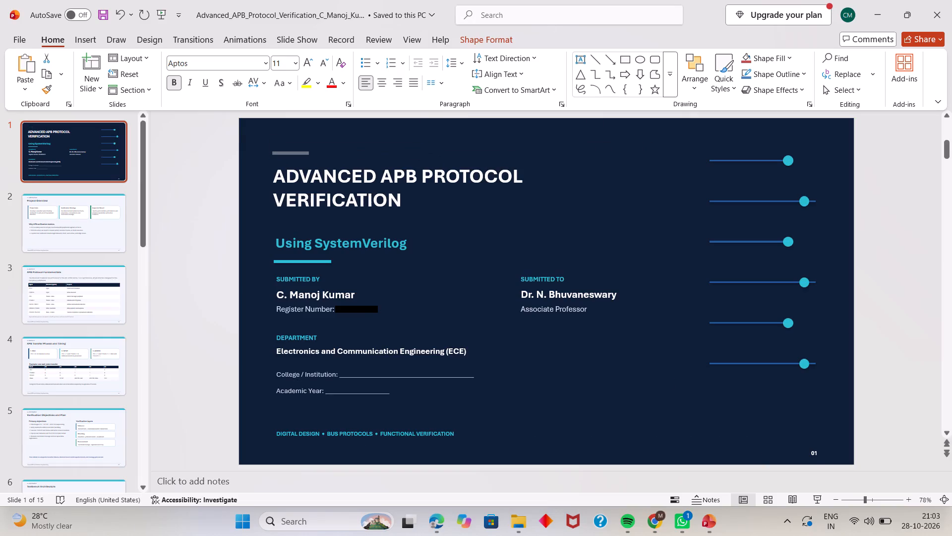
left_click_drag(305, 152, 275, 150)
left_click(483, 132)
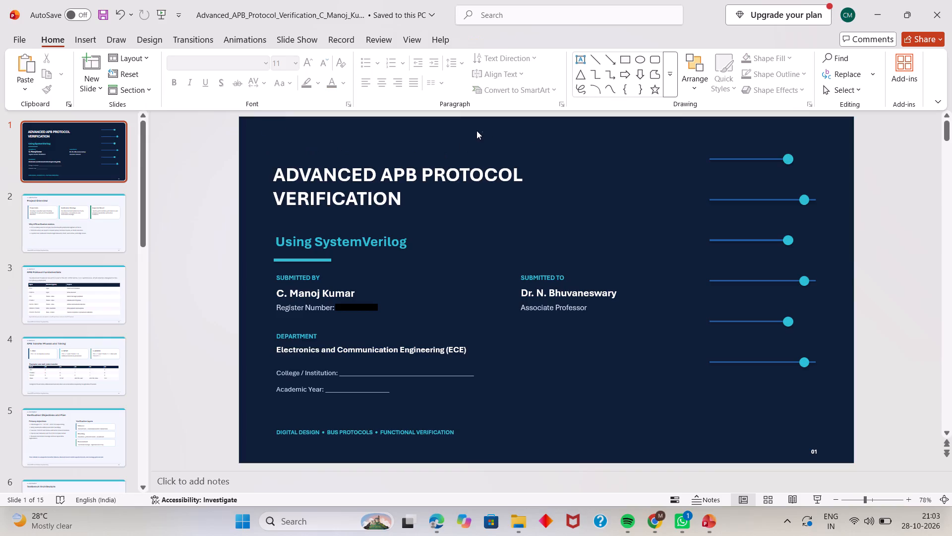
Resize the topmost decorative line on the title slide into a short, taller blue block.
left_click(768, 148)
left_click(763, 156)
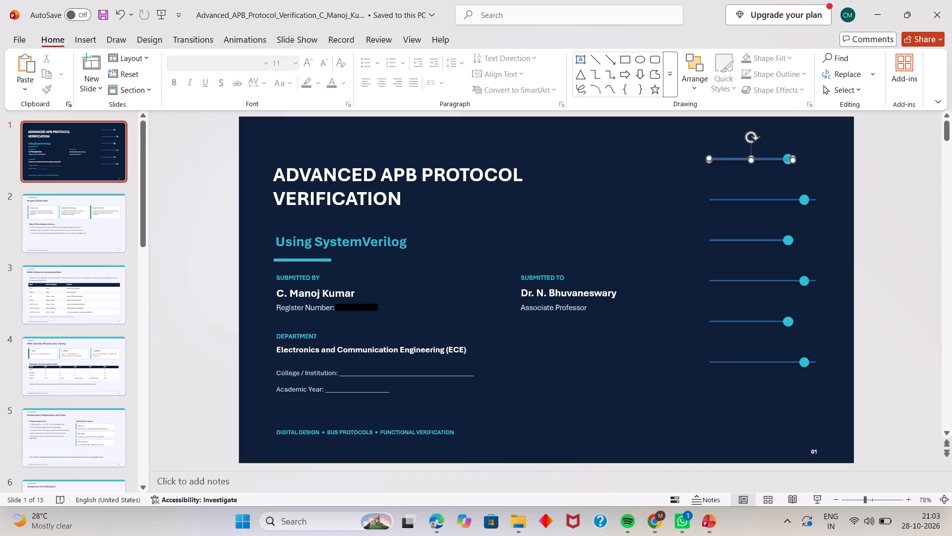
left_click_drag(794, 159, 737, 188)
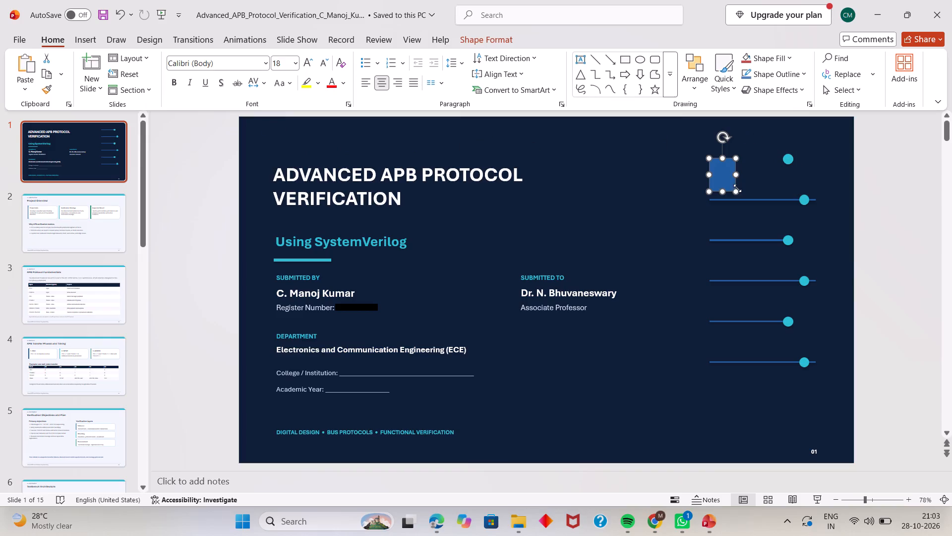
Cut the topmost decorative dot from the title slide.
left_click(790, 156)
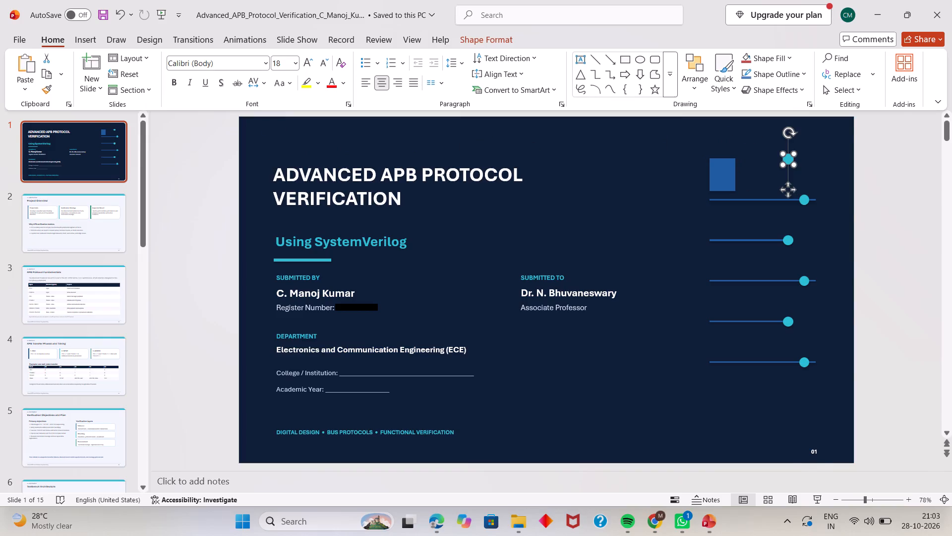
right_click(787, 156)
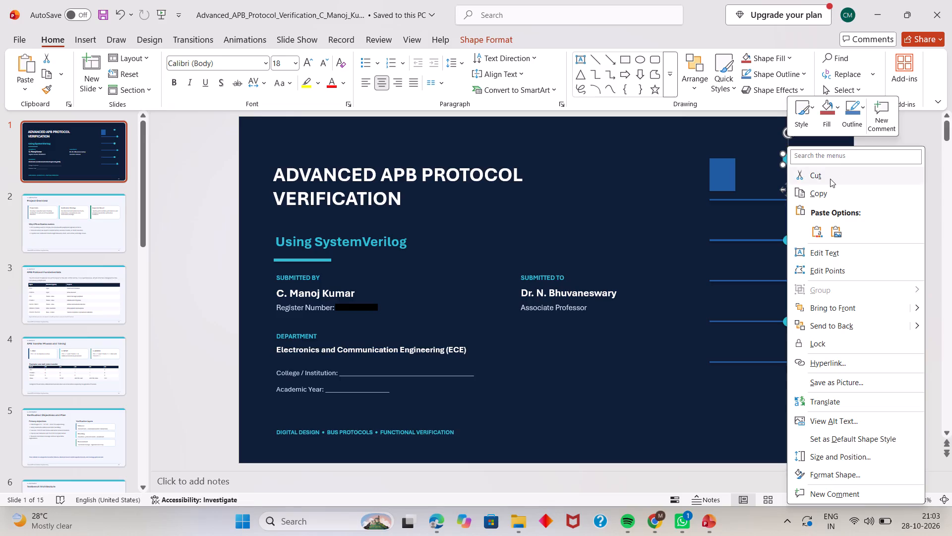
left_click(830, 179)
left_click(748, 208)
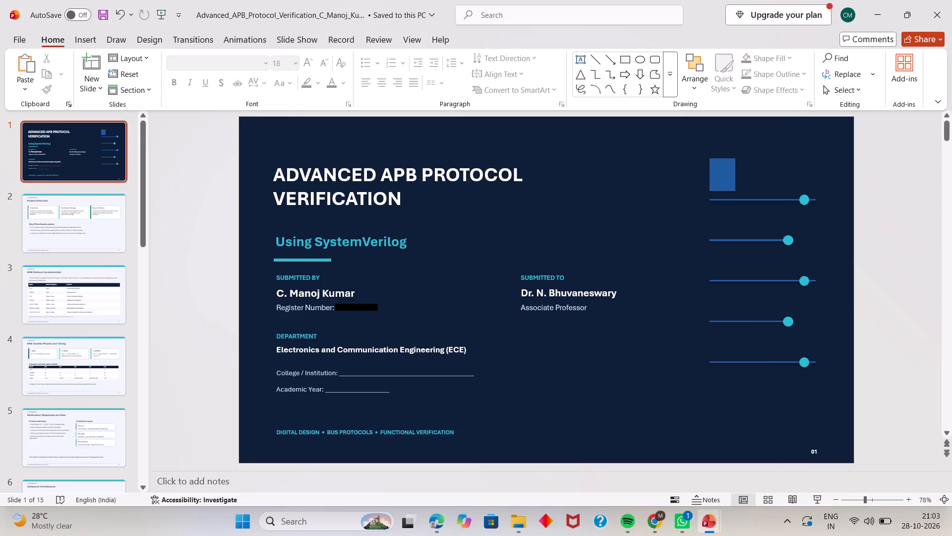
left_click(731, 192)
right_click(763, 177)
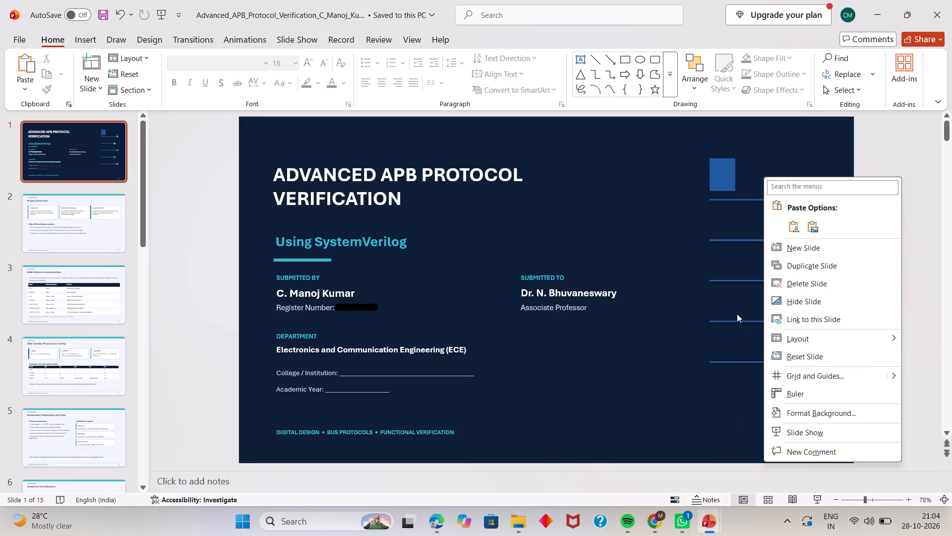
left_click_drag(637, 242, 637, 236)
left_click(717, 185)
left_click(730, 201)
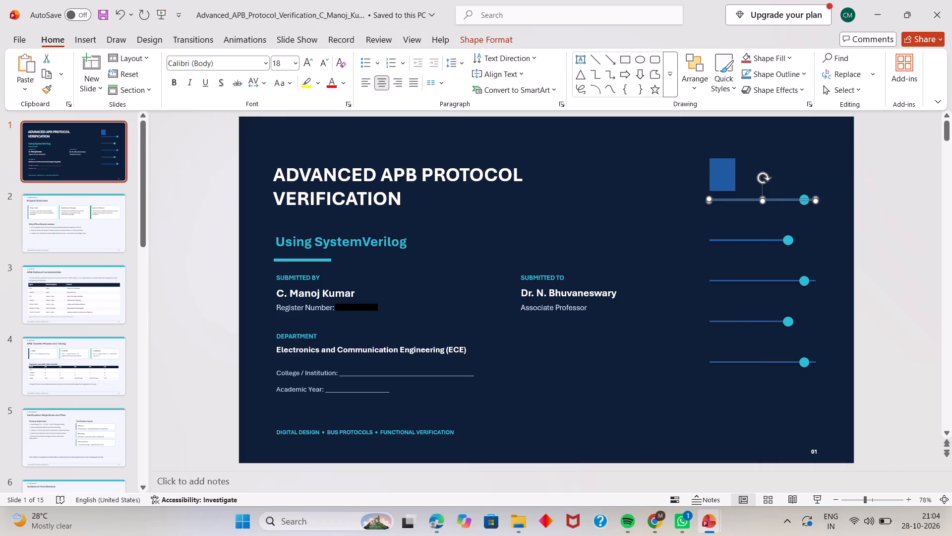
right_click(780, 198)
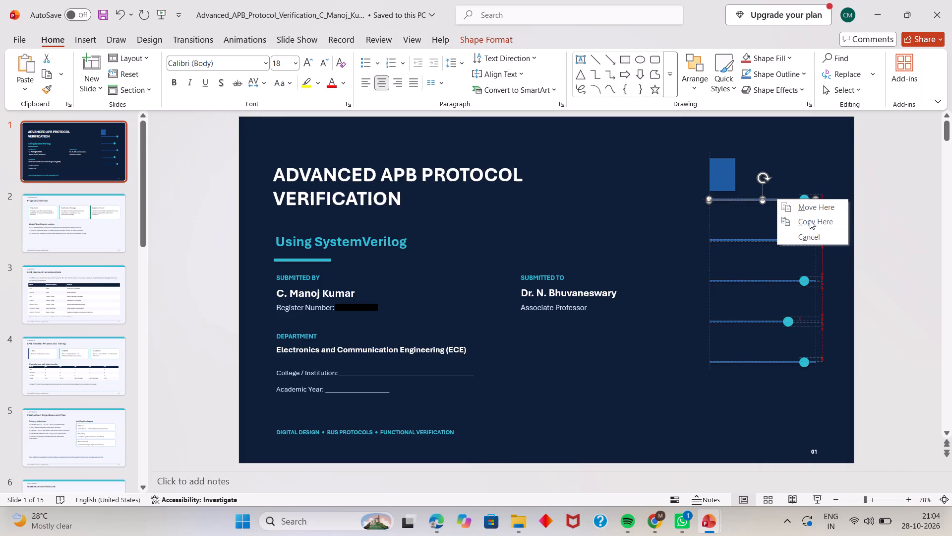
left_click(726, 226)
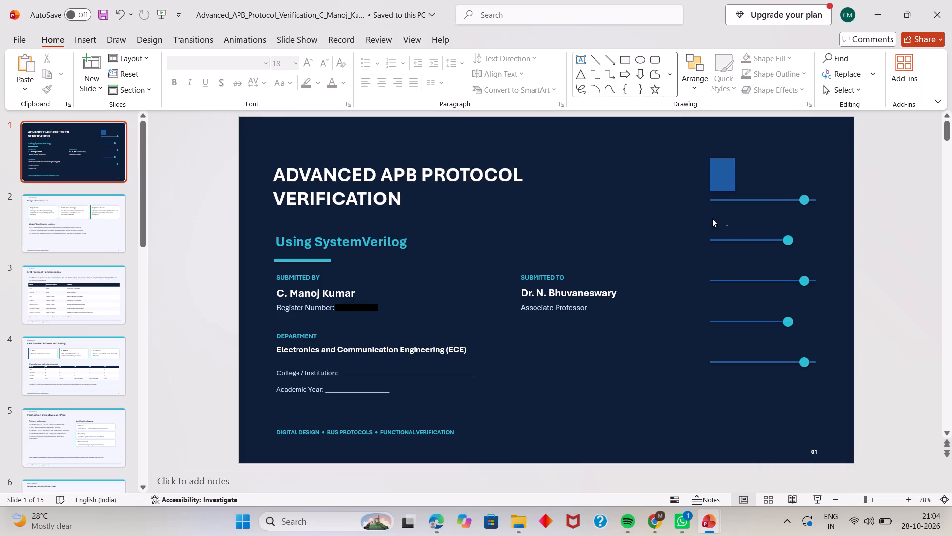
Move the second decorative line just above the third one and resize it into a shorter, thicker blue bar.
left_click_drag(710, 198, 796, 193)
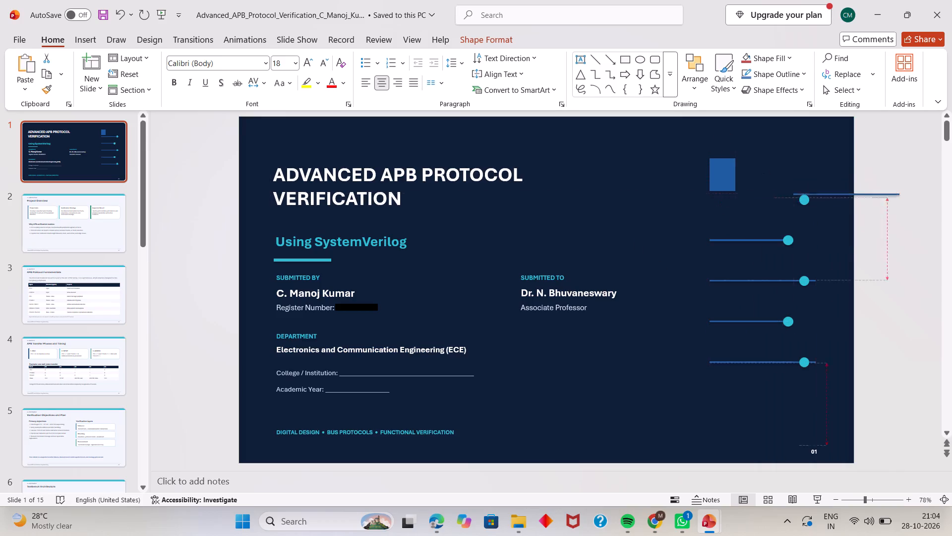
left_click_drag(796, 193, 697, 216)
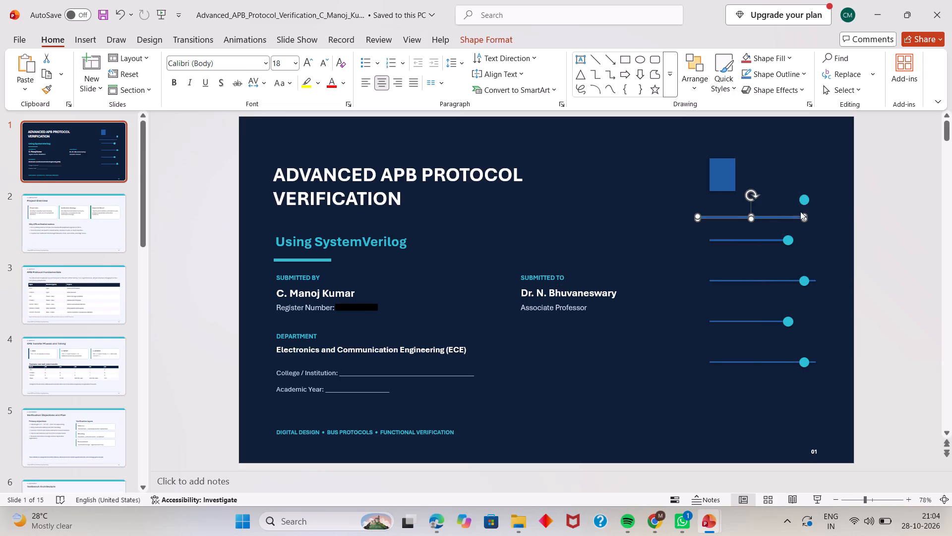
left_click_drag(806, 214, 733, 227)
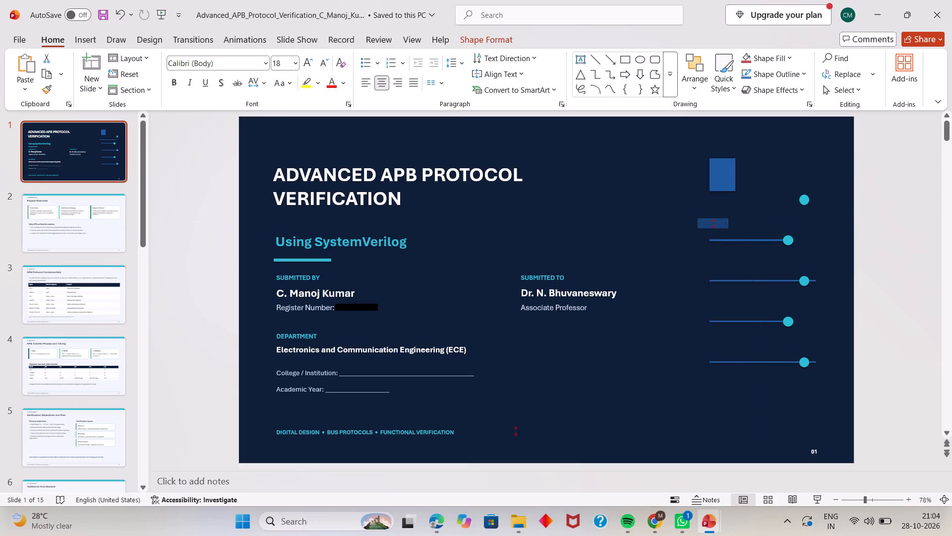
left_click_drag(733, 227, 758, 231)
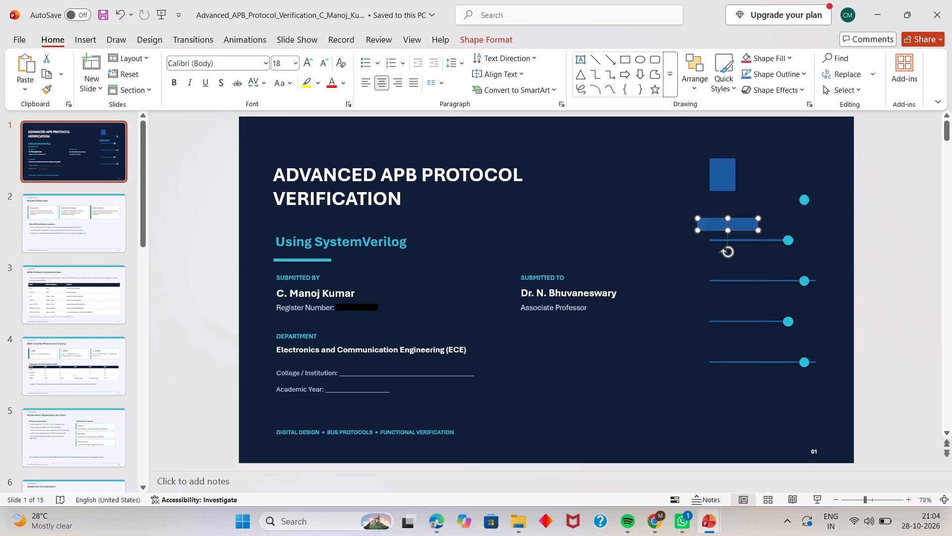
Cut the two uppermost remaining decorative dots from the title slide.
left_click(803, 199)
right_click(800, 203)
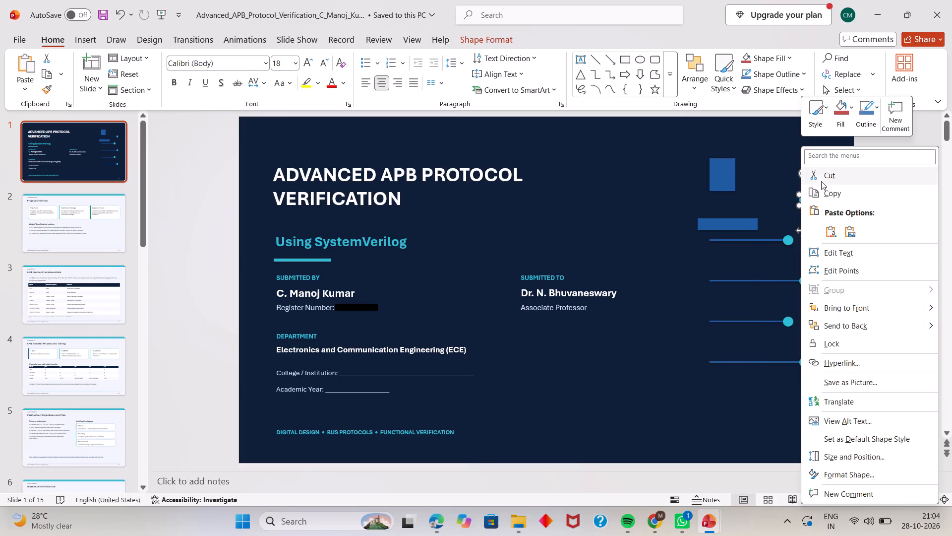
left_click(821, 174)
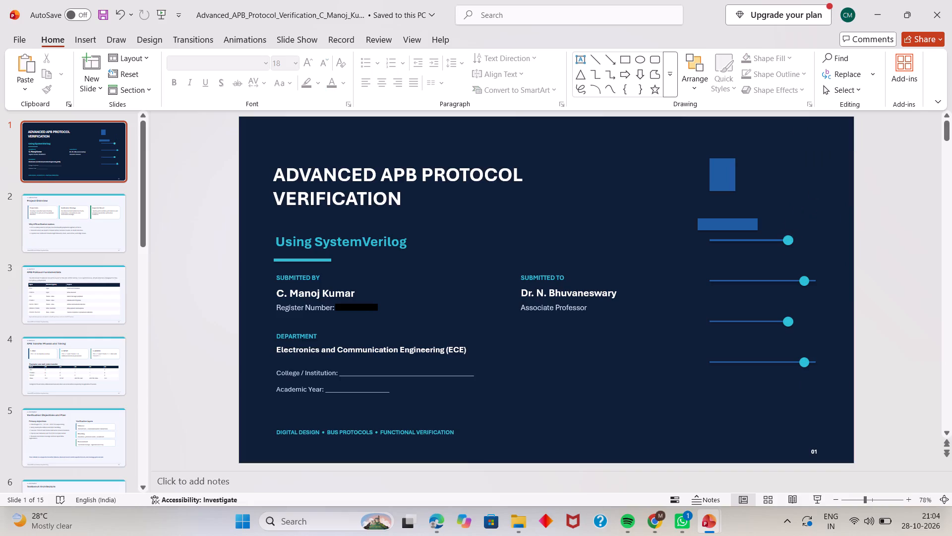
left_click(792, 236)
right_click(790, 238)
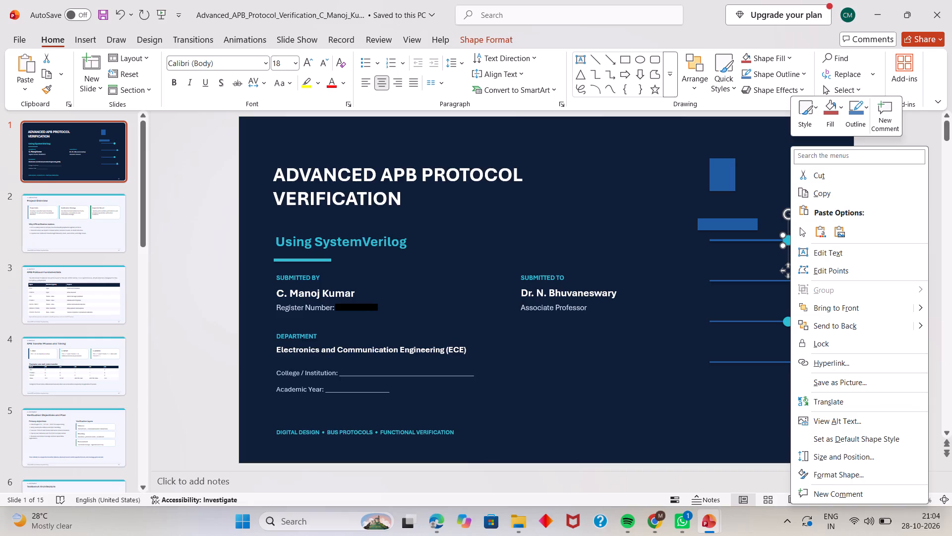
left_click(816, 173)
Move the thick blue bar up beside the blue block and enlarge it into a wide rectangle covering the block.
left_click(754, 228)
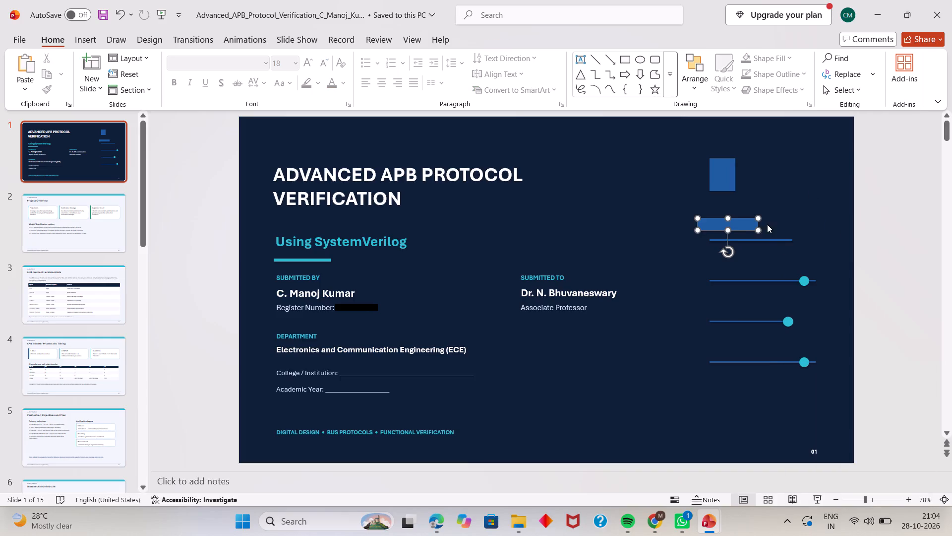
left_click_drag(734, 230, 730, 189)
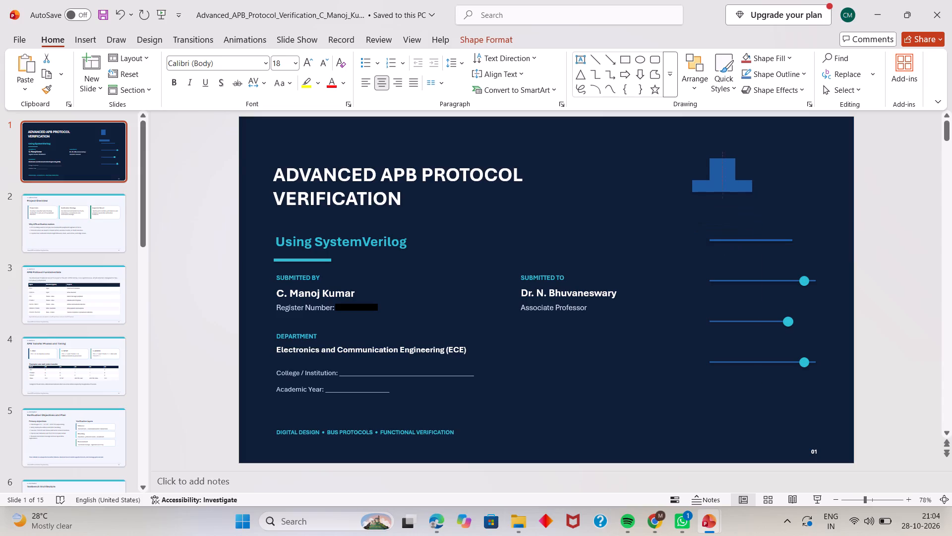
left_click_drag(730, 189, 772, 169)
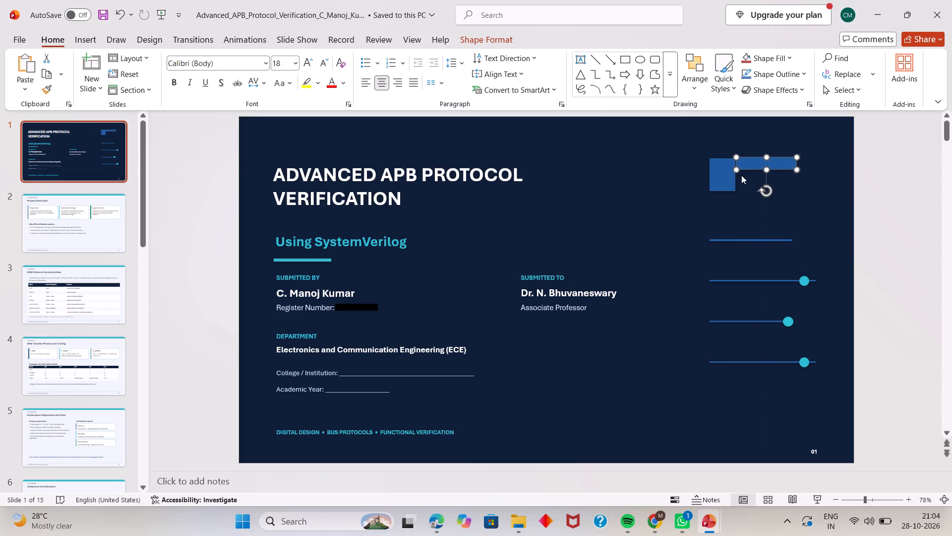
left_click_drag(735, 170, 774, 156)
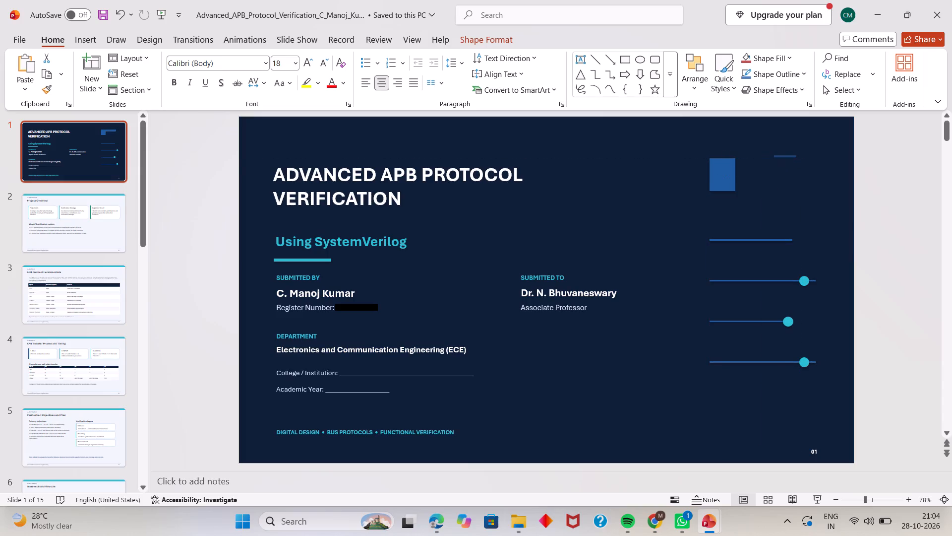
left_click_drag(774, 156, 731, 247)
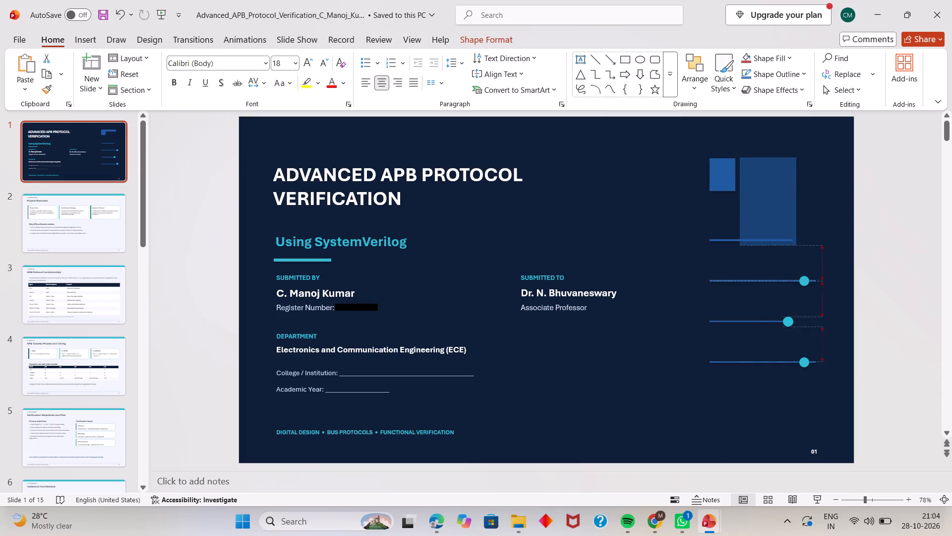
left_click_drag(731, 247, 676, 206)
Cut the thin decorative line just below the large blue rectangle on the title slide.
left_click(741, 235)
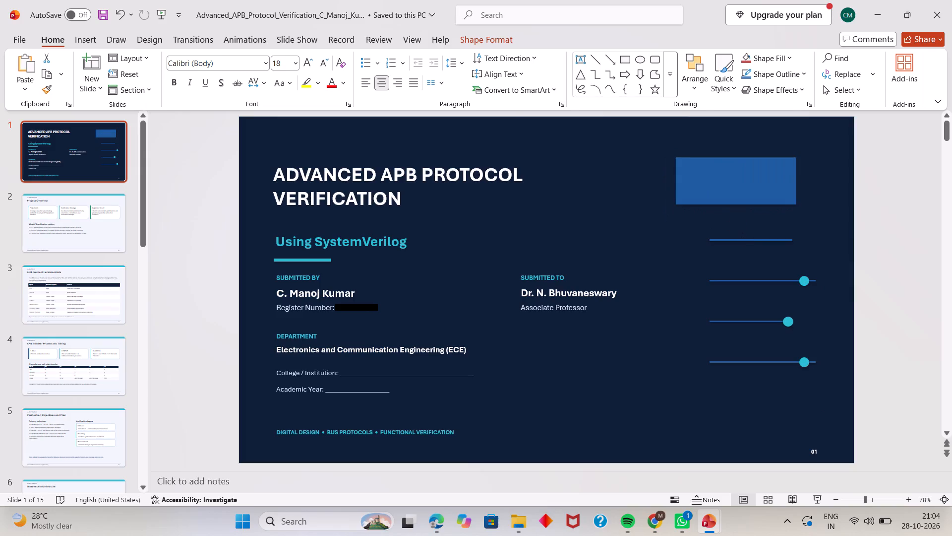
left_click(745, 240)
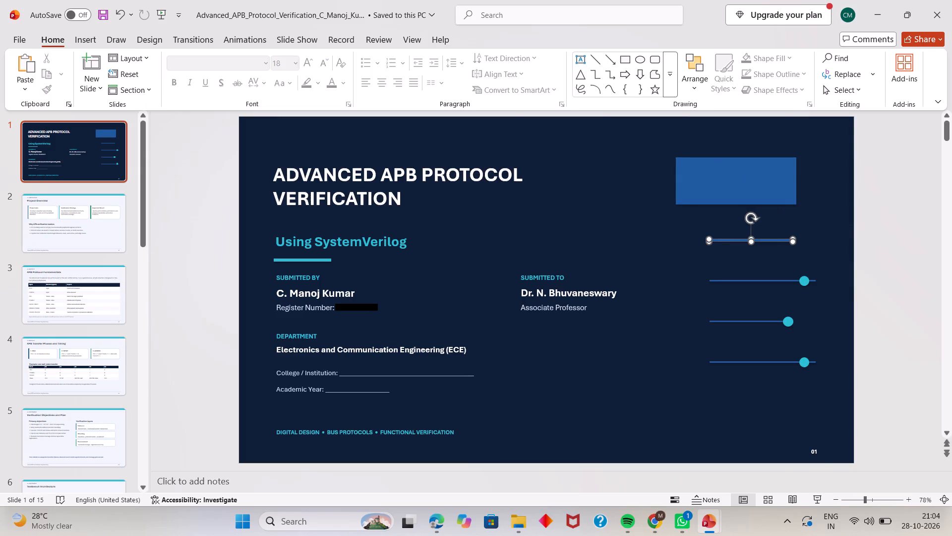
right_click(782, 242)
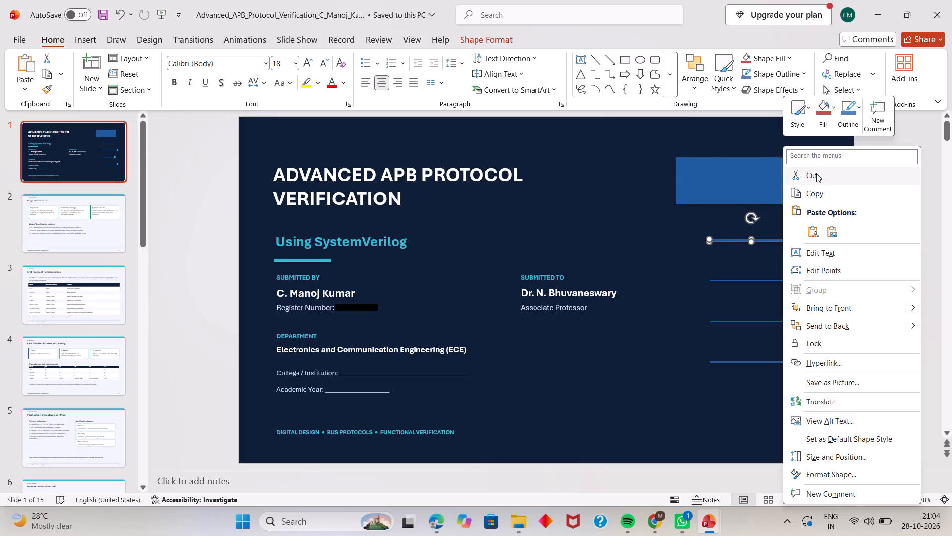
left_click(816, 173)
Cut the three remaining decorative dots from the title slide, working from the uppermost to the lowest.
left_click(804, 283)
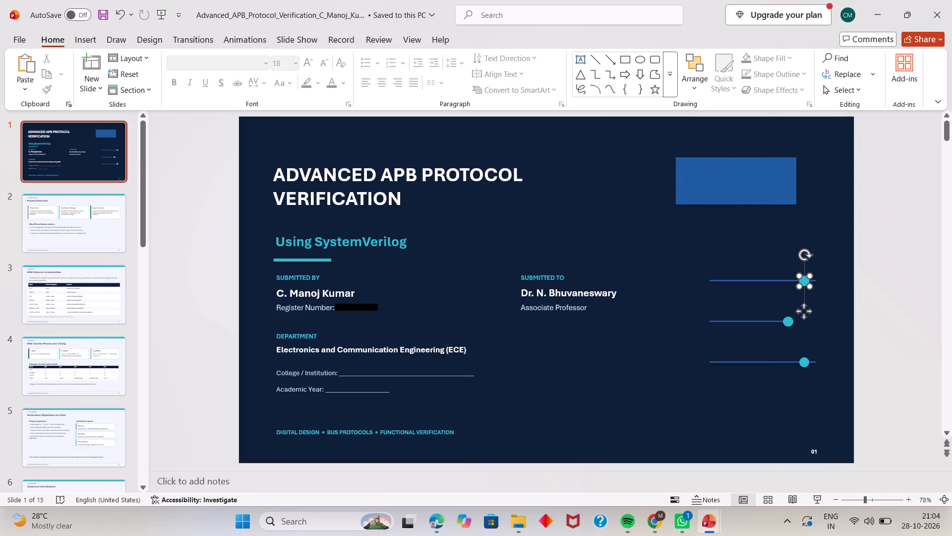
right_click(804, 275)
left_click(818, 181)
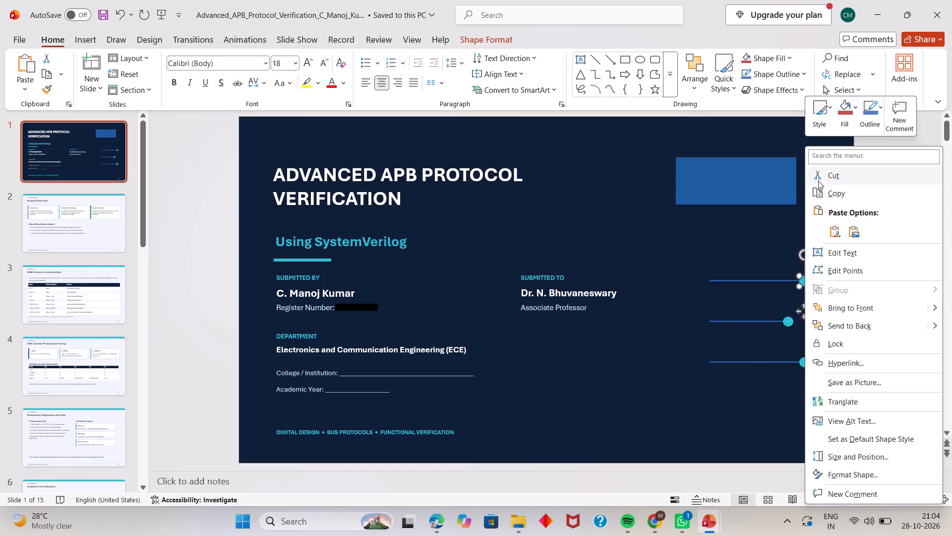
left_click(789, 323)
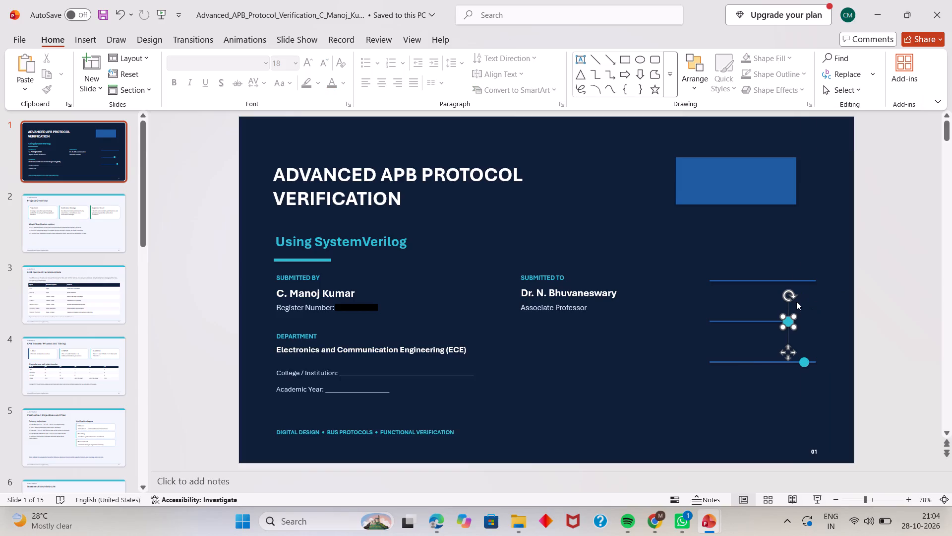
right_click(788, 321)
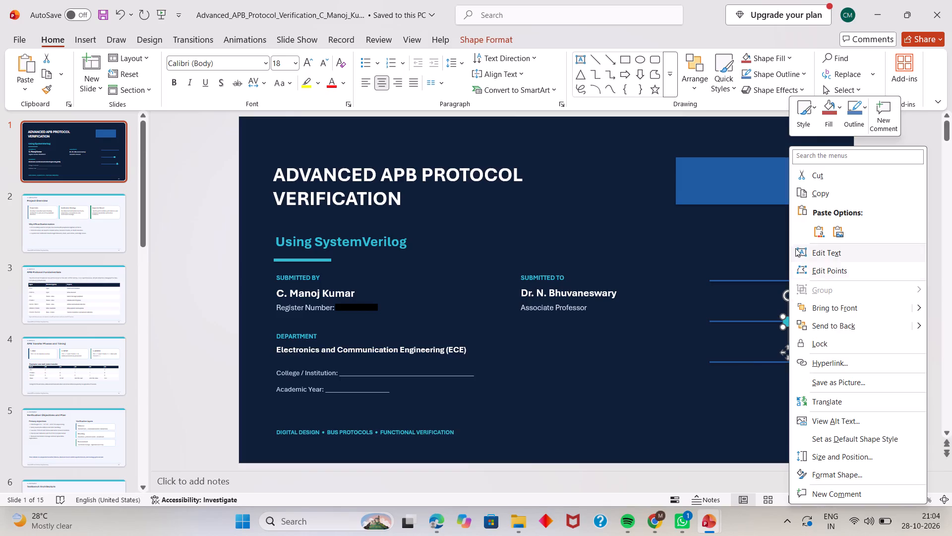
right_click(815, 173)
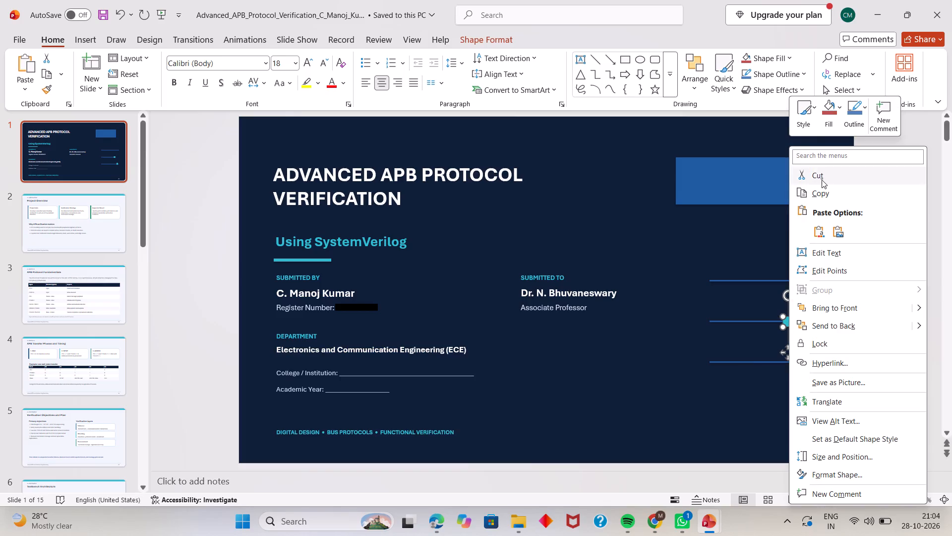
left_click(820, 179)
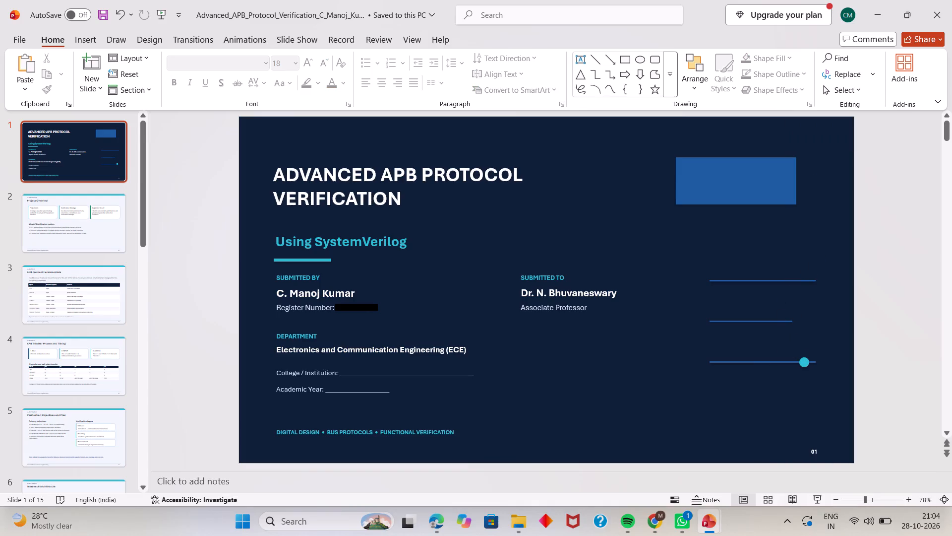
left_click(806, 363)
right_click(801, 360)
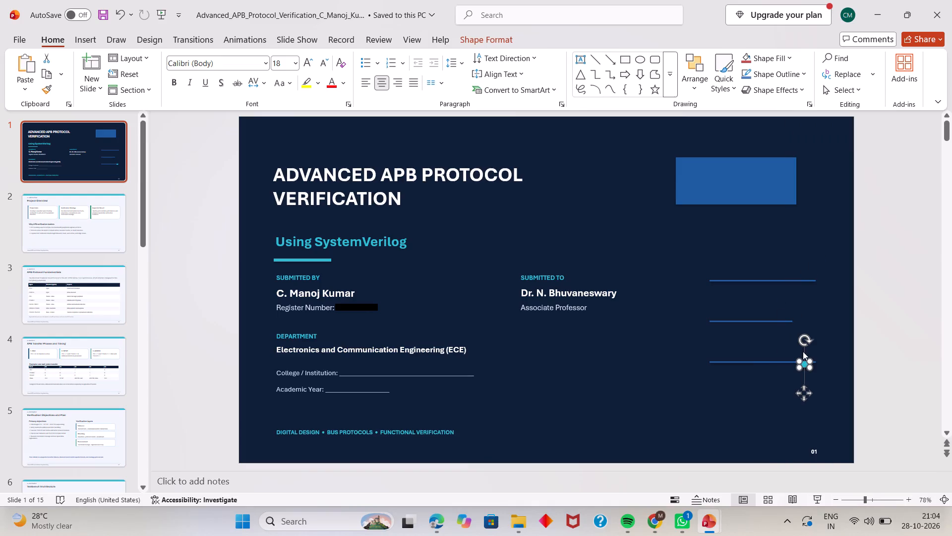
right_click(805, 363)
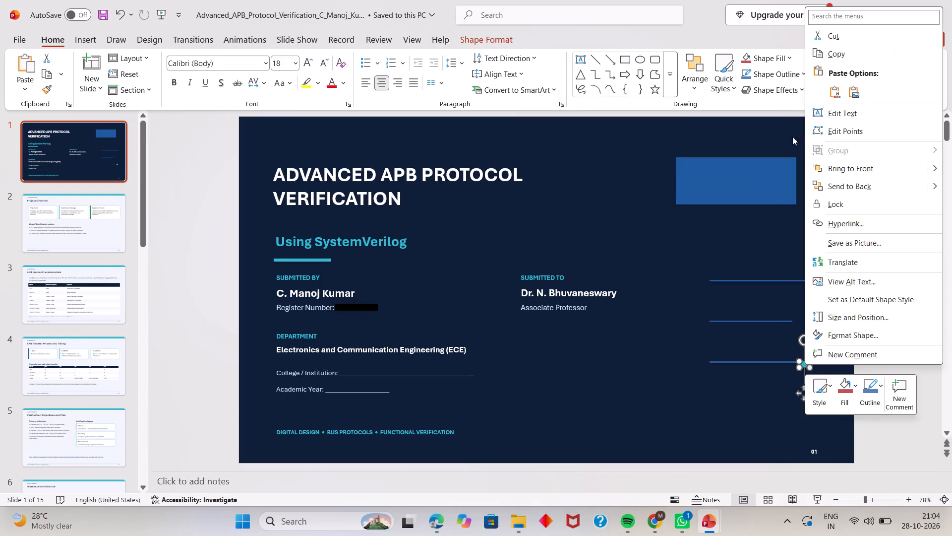
right_click(829, 38)
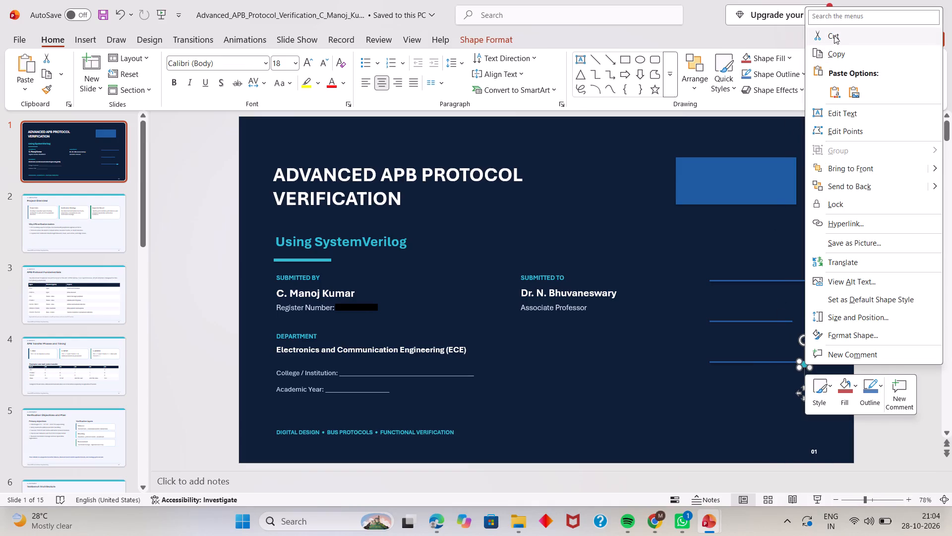
left_click(835, 34)
Delete the large blue rectangle and the small blue block behind it from the title slide.
left_click(786, 200)
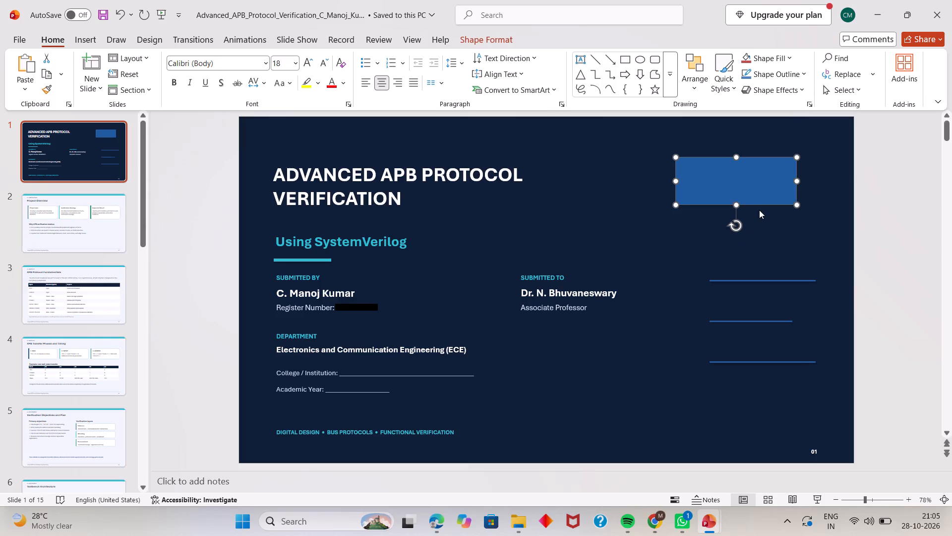
key("BackSpace")
key("BackSpace")
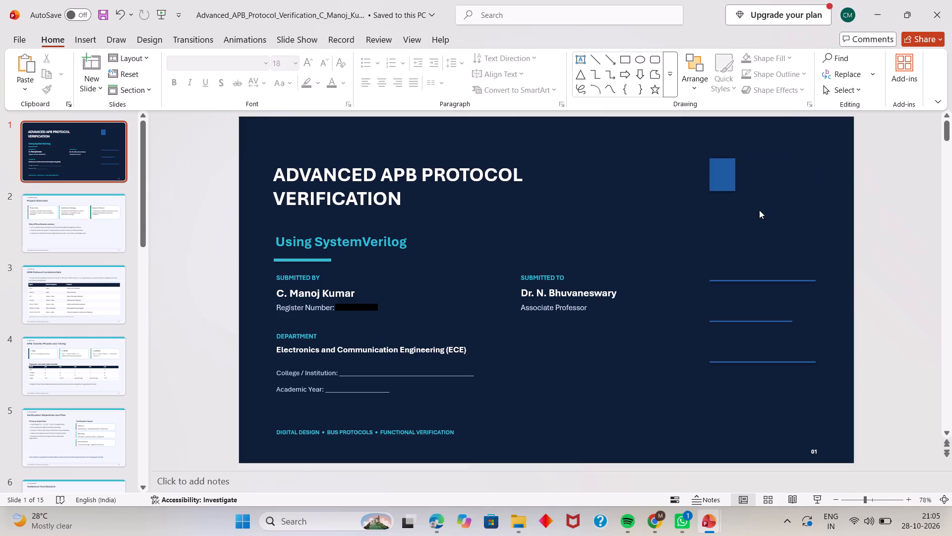
left_click(733, 175)
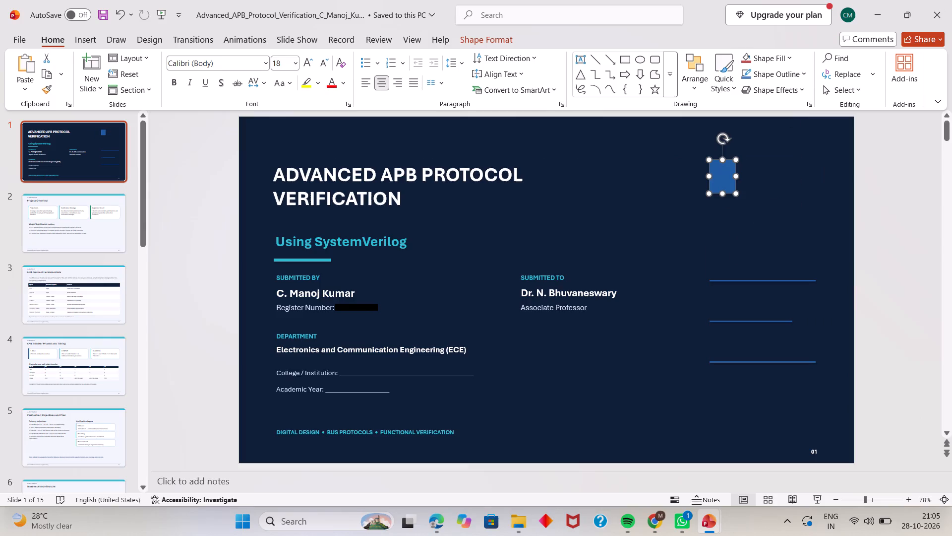
key("BackSpace")
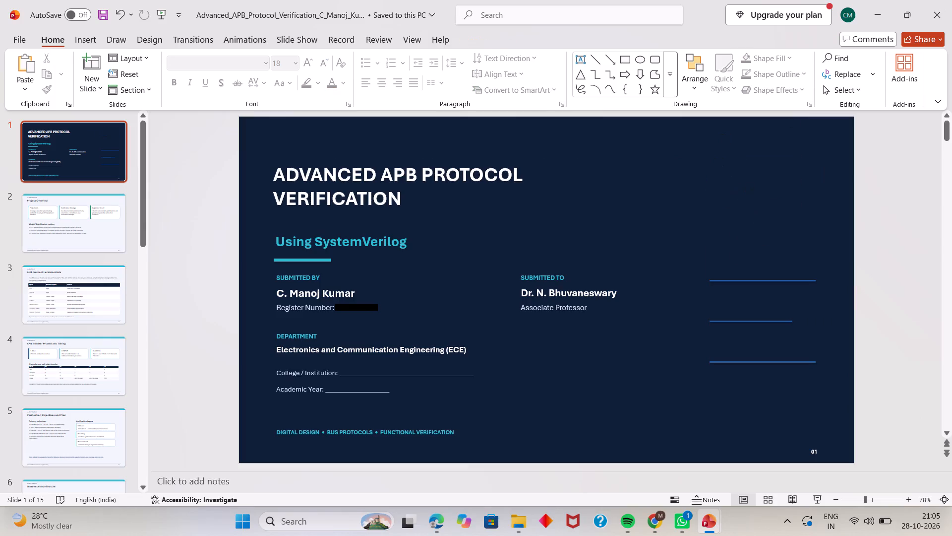
Delete the three remaining thin blue decorative lines from the title slide.
left_click(772, 281)
key("BackSpace")
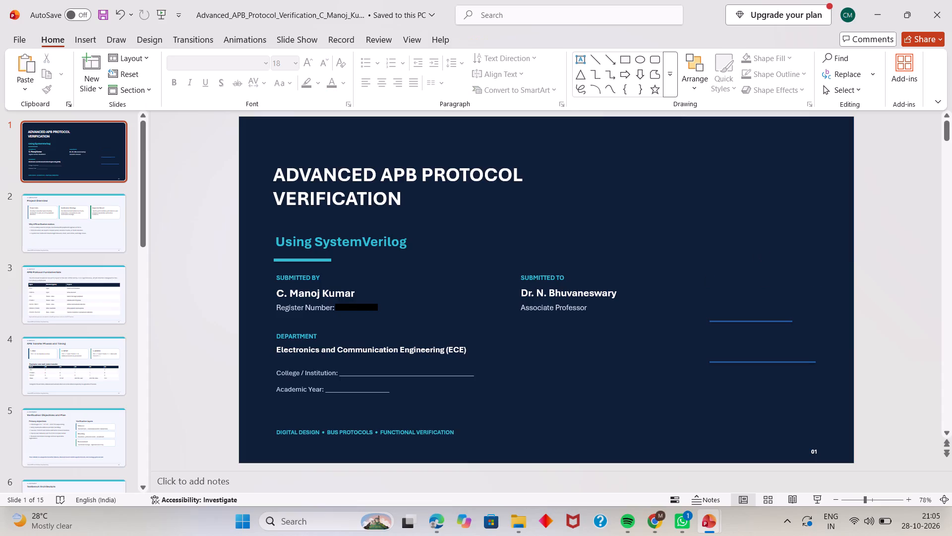
left_click(749, 318)
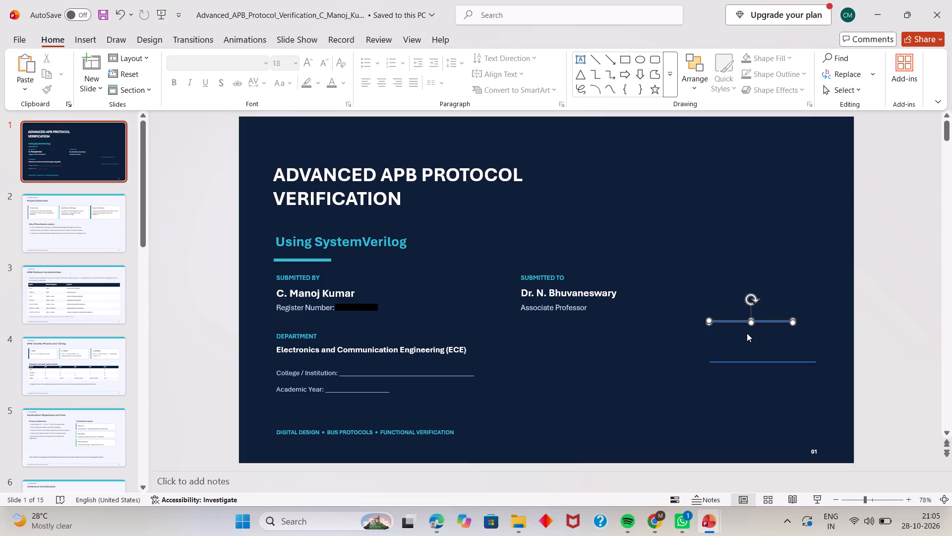
key("BackSpace")
left_click(738, 360)
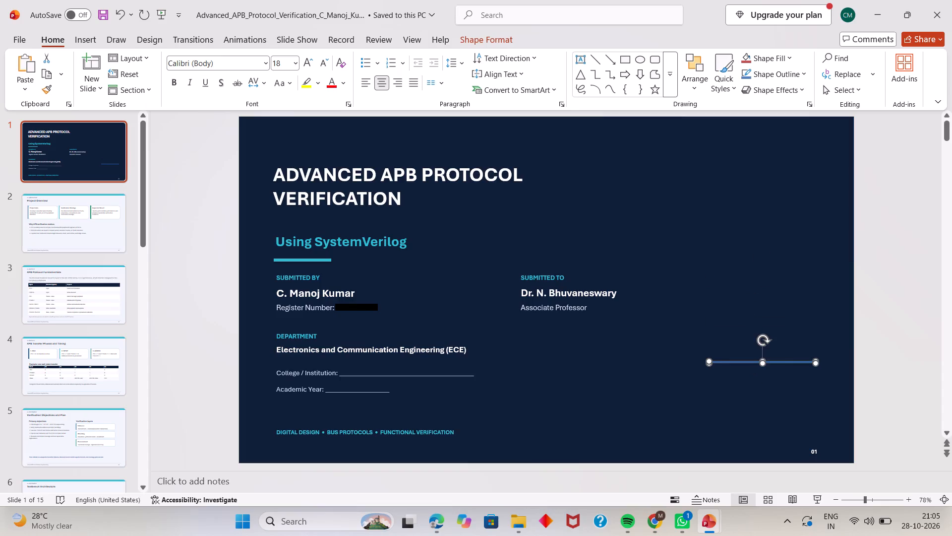
key("BackSpace")
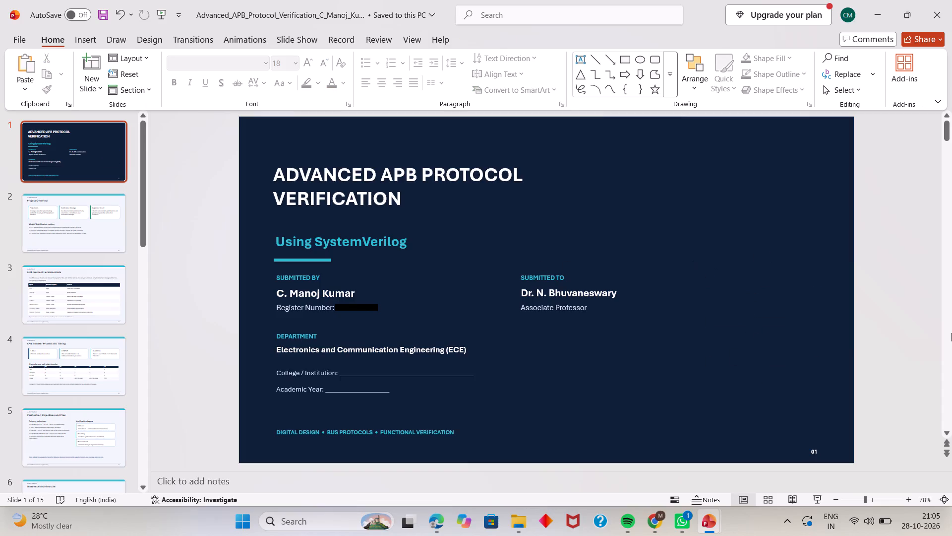
Nudge the ADVANCED APB PROTOCOL VERIFICATION title box slightly so its text lines up with the lines below it.
left_click(374, 160)
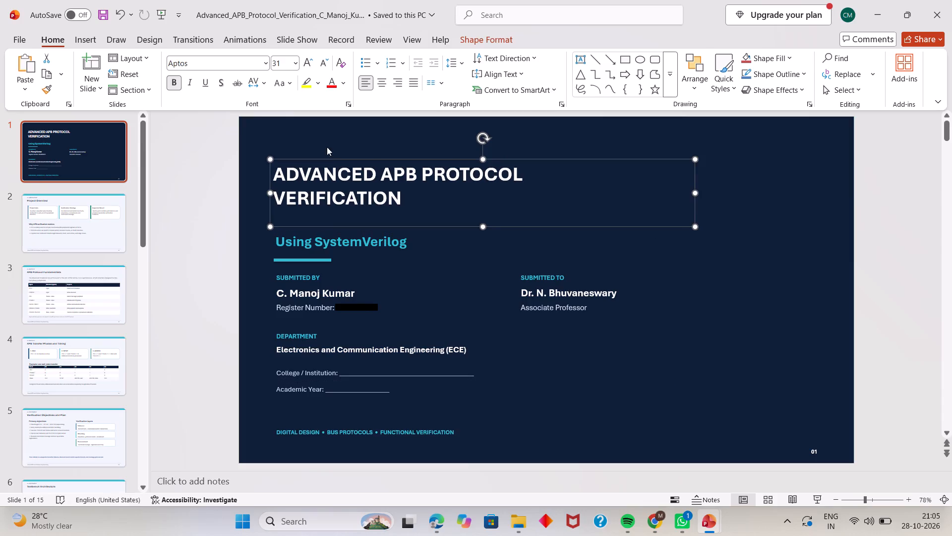
left_click(321, 141)
left_click(310, 141)
left_click_drag(305, 148, 357, 128)
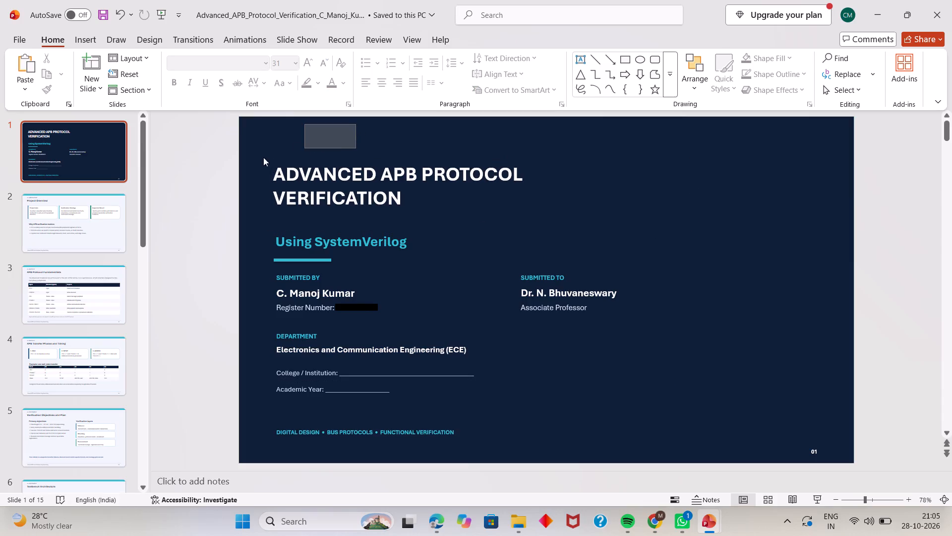
left_click_drag(274, 155, 281, 153)
left_click_drag(280, 153, 274, 155)
left_click_drag(271, 156, 273, 160)
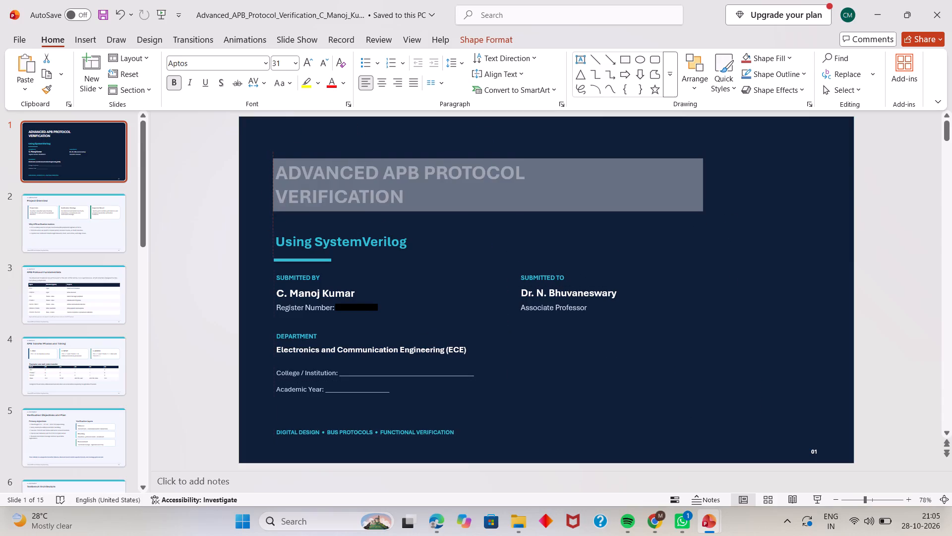
left_click_drag(273, 160, 275, 161)
left_click(306, 137)
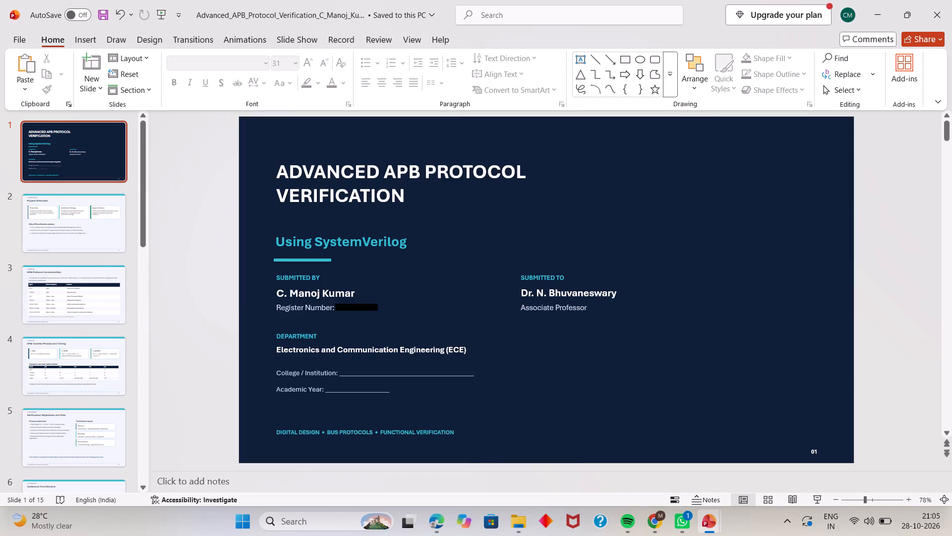
Delete the blank College / Institution and Academic Year text boxes from the title slide.
left_click(464, 378)
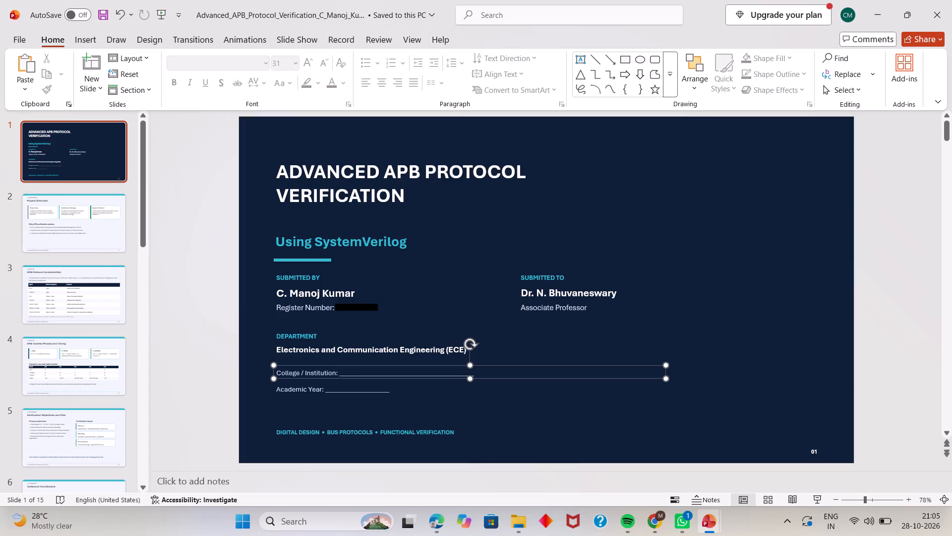
key("BackSpace")
left_click(410, 392)
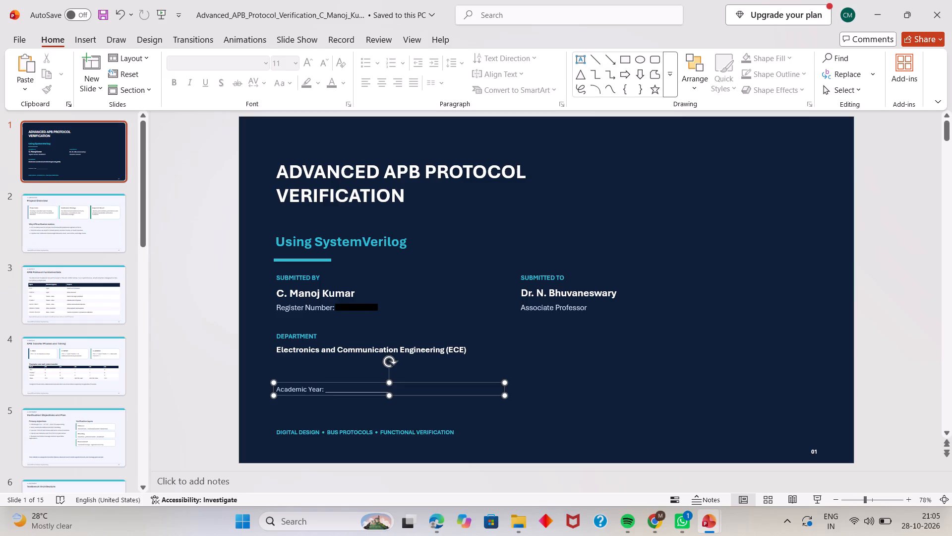
key("BackSpace")
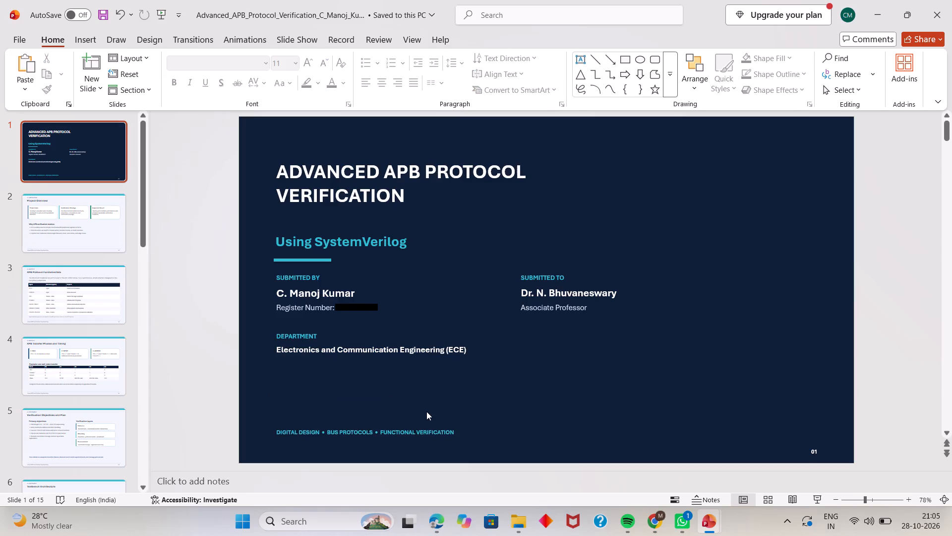
Delete the DIGITAL DESIGN • BUS PROTOCOLS • FUNCTIONAL VERIFICATION tagline text box from the bottom of the title slide.
left_click(414, 434)
key("BackSpace")
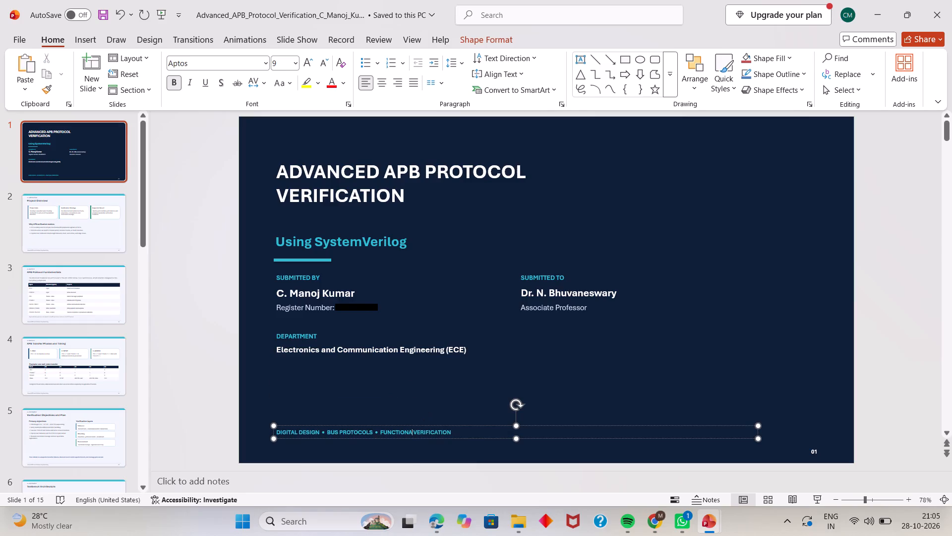
key("BackSpace")
left_click(454, 431)
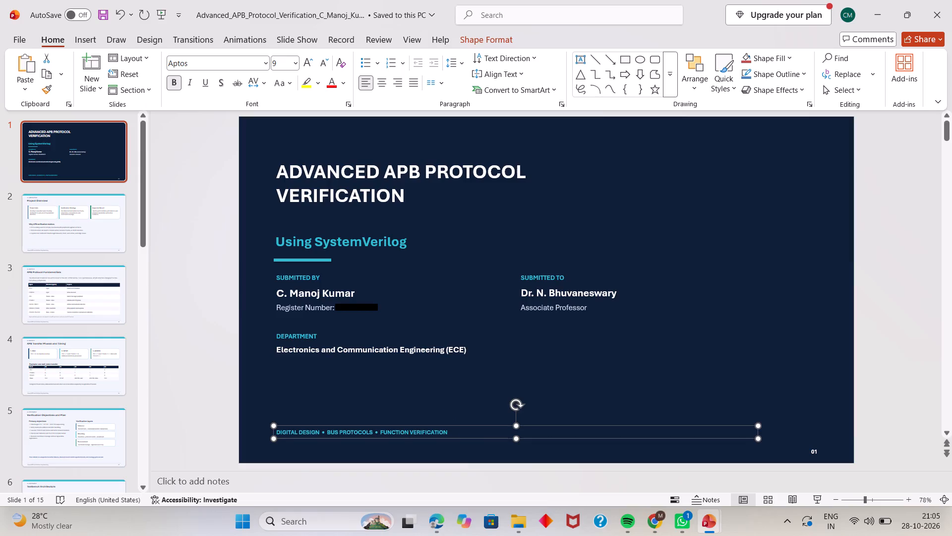
left_click(496, 435)
left_click_drag(479, 435, 404, 434)
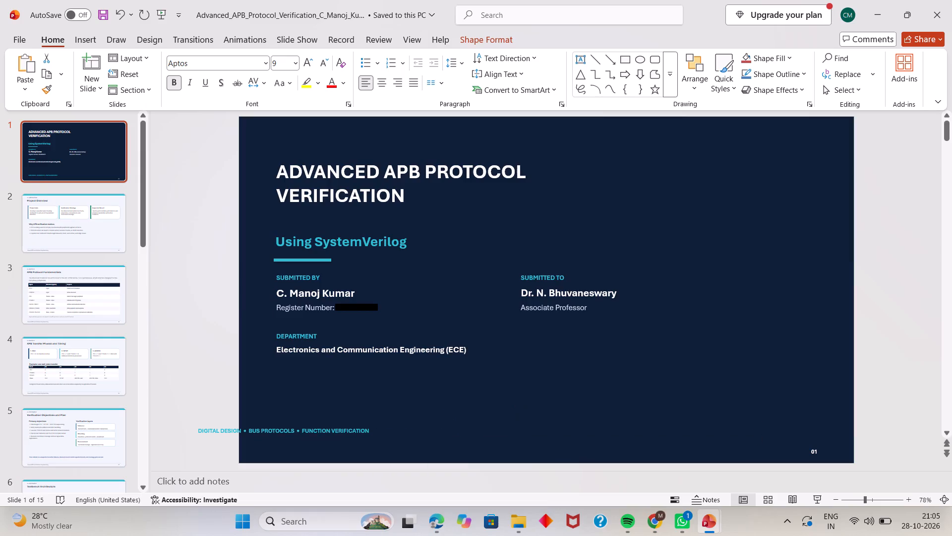
left_click_drag(404, 434, 479, 420)
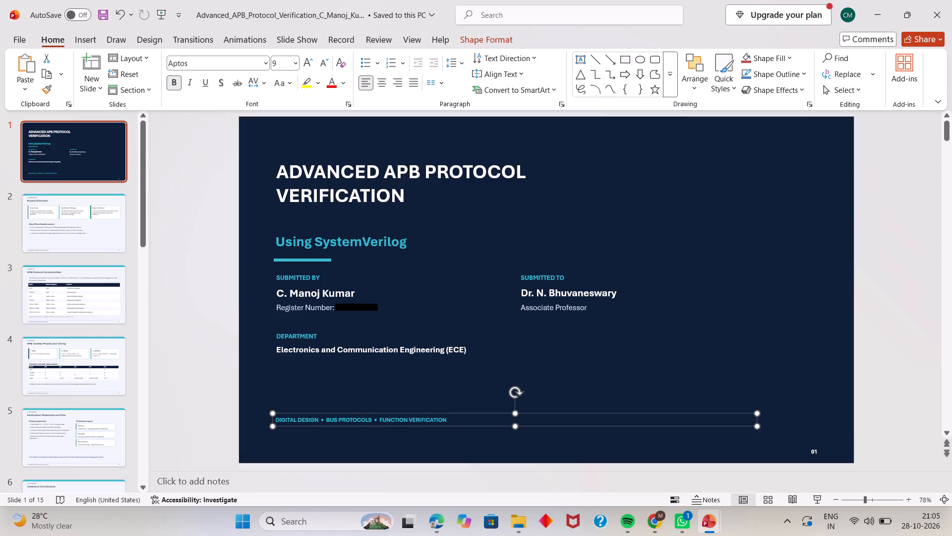
key("BackSpace")
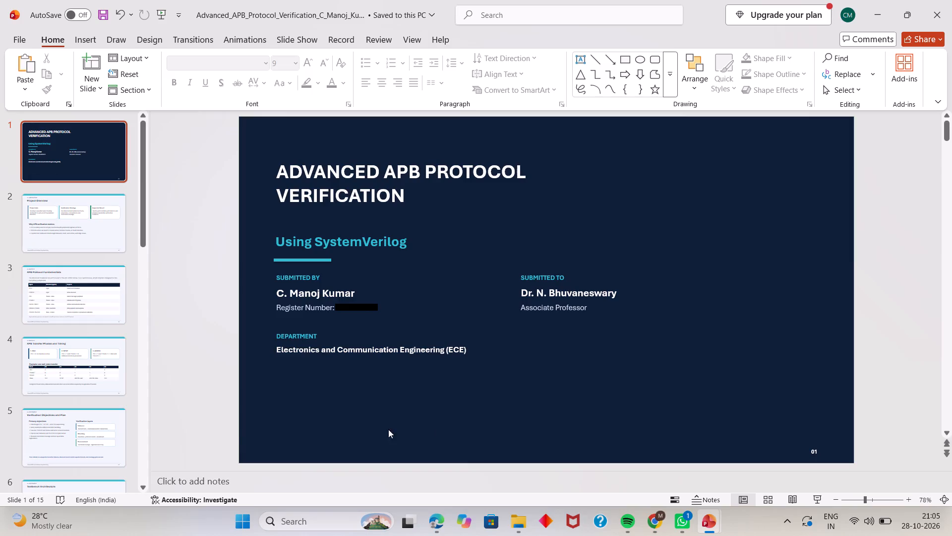
Delete the short cyan accent line beneath the Using SystemVerilog subtitle.
left_click(327, 262)
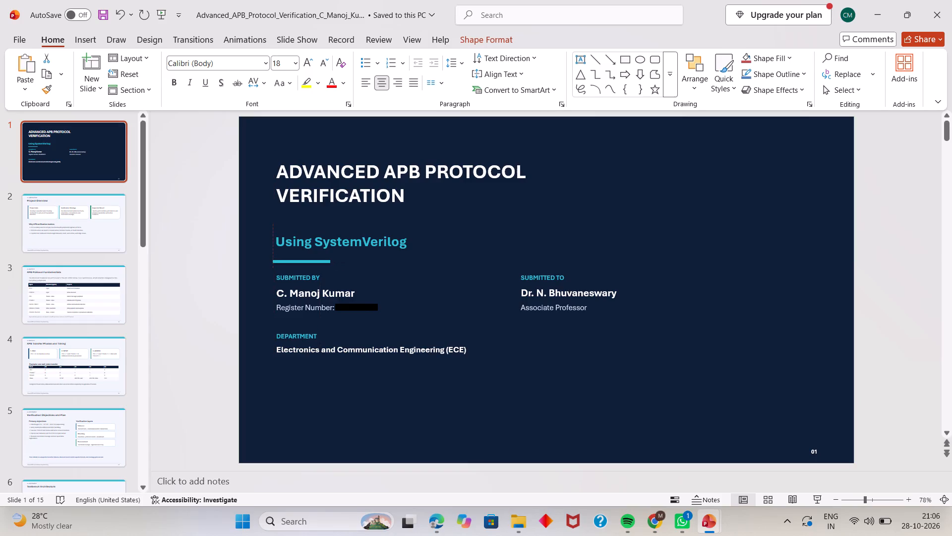
left_click(323, 263)
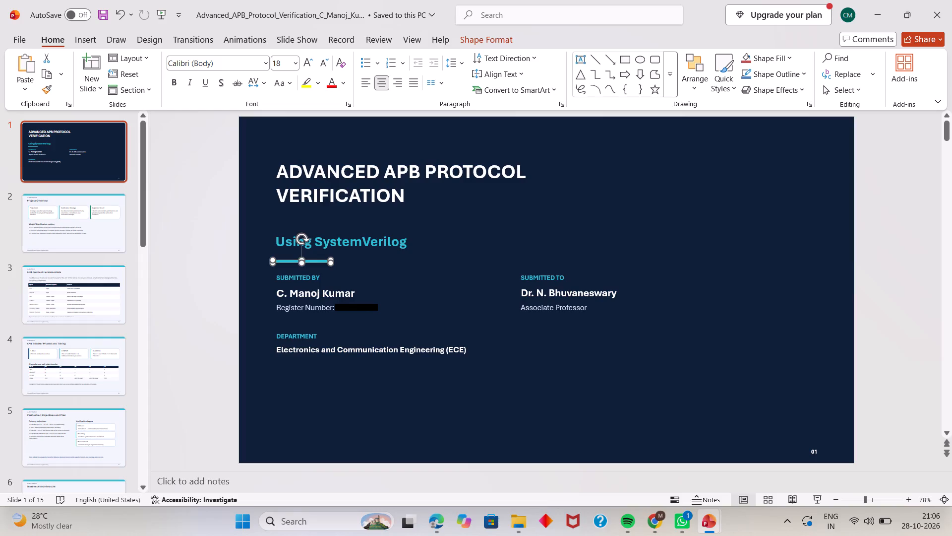
key("BackSpace")
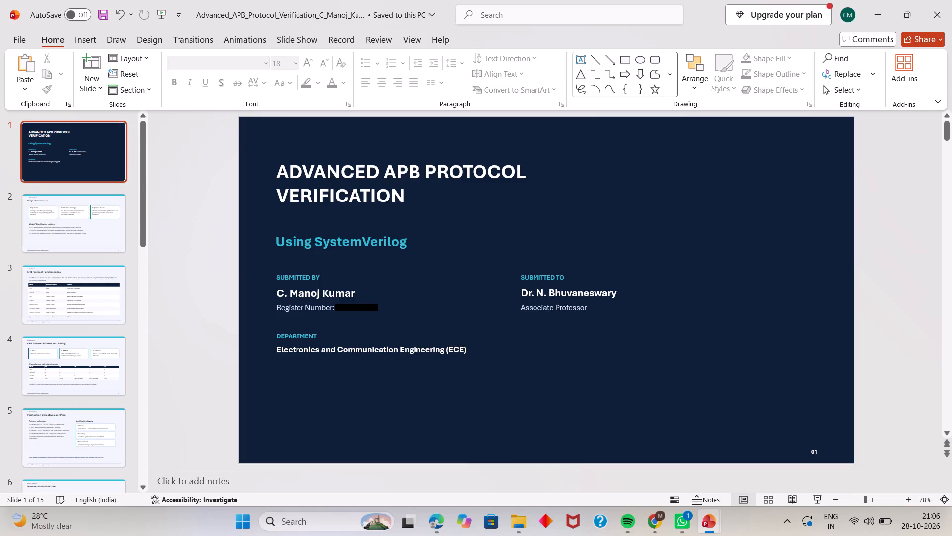
Move the ADVANCED APB PROTOCOL VERIFICATION title box slightly down, closer to the Using SystemVerilog subtitle.
left_click(281, 171)
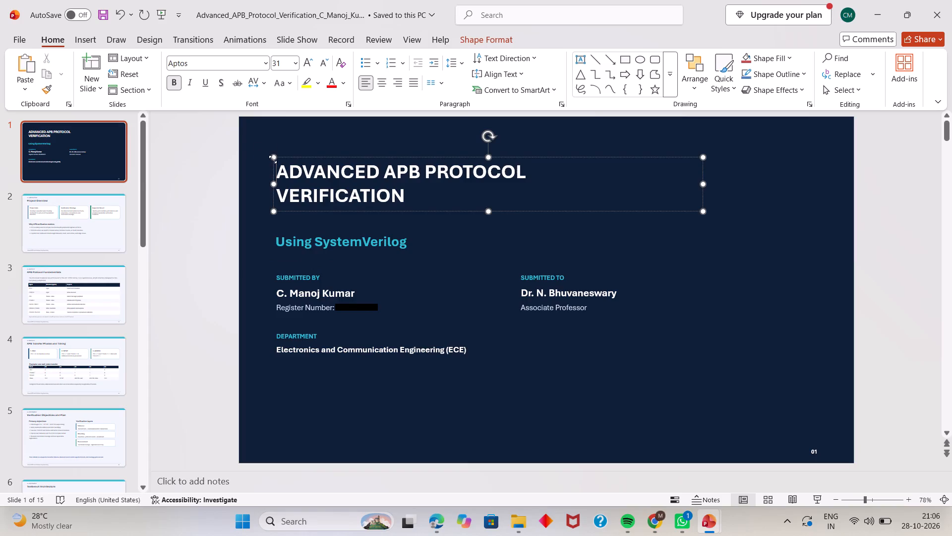
left_click_drag(273, 158, 278, 172)
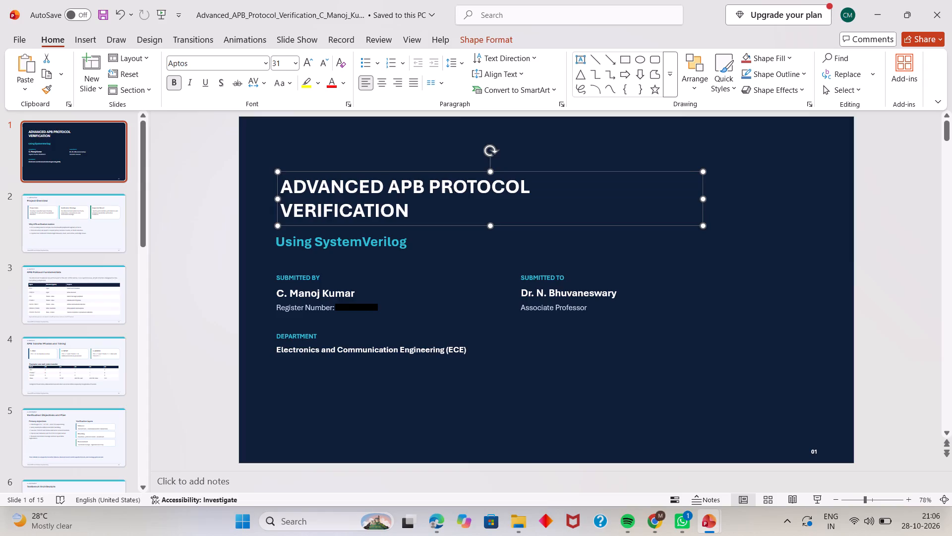
left_click(375, 137)
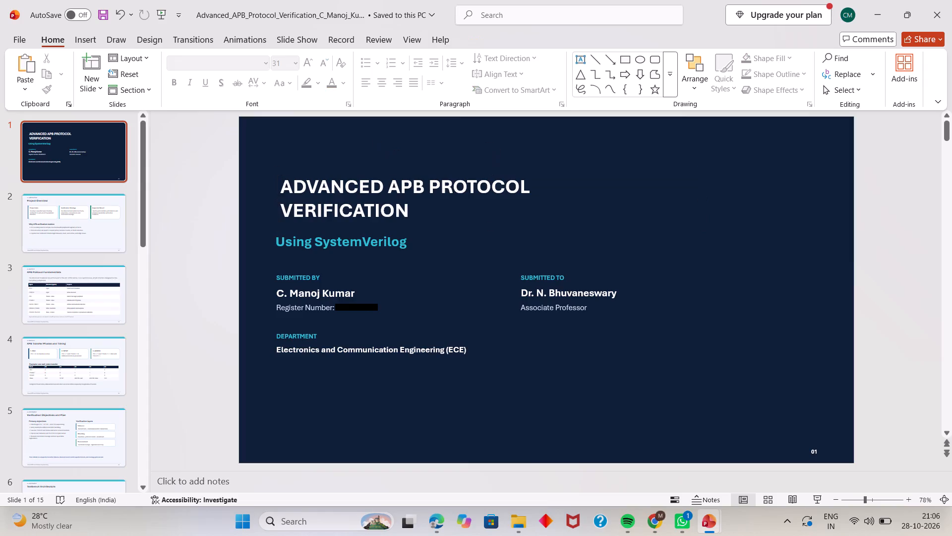
left_click_drag(333, 243, 365, 248)
left_click(365, 267)
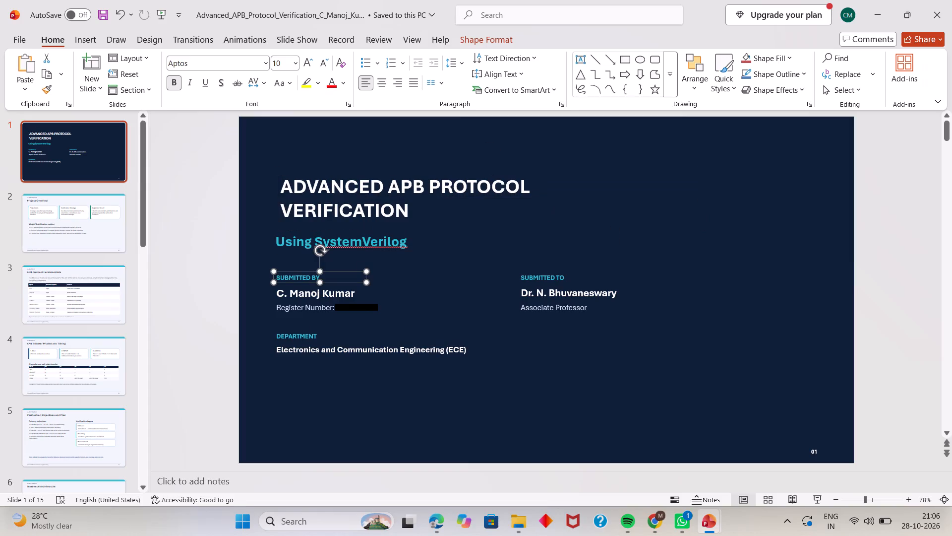
Move the Electronics and Communication Engineering (ECE) text box lower on the slide, keeping it left-aligned with the other text.
left_click(282, 341)
left_click_drag(294, 350, 294, 360)
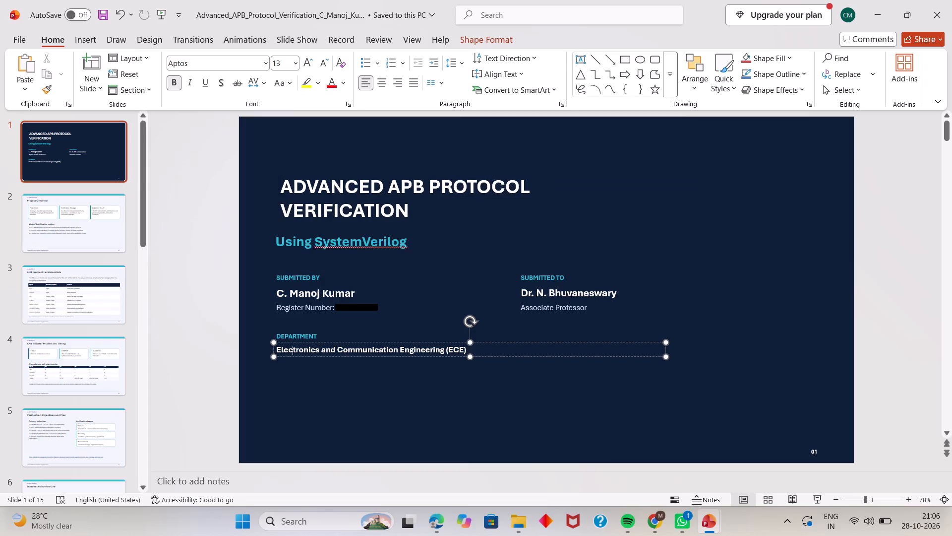
left_click_drag(294, 360, 294, 371)
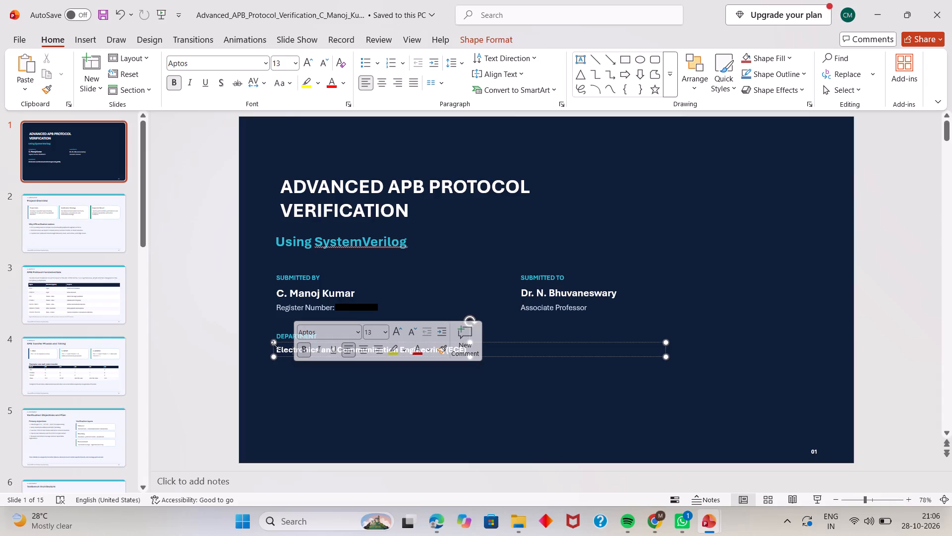
left_click_drag(275, 351, 278, 383)
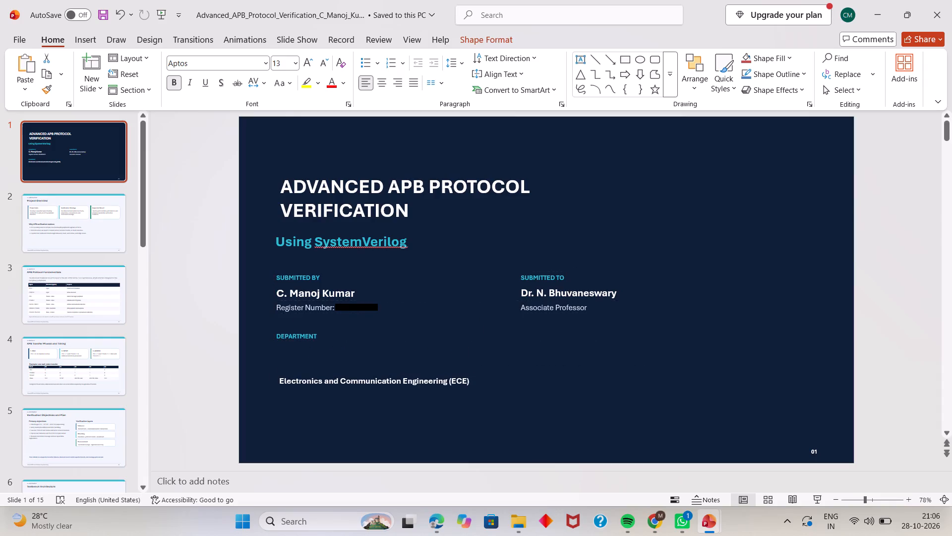
left_click_drag(278, 383, 276, 396)
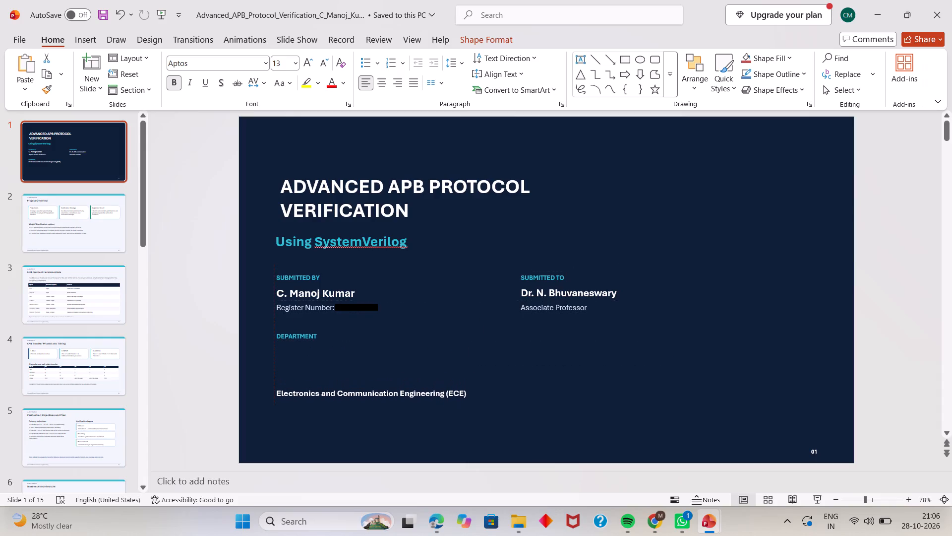
left_click_drag(276, 396, 276, 392)
Move the DEPARTMENT label down so it sits just above the Electronics and Communication Engineering (ECE) line.
left_click(278, 337)
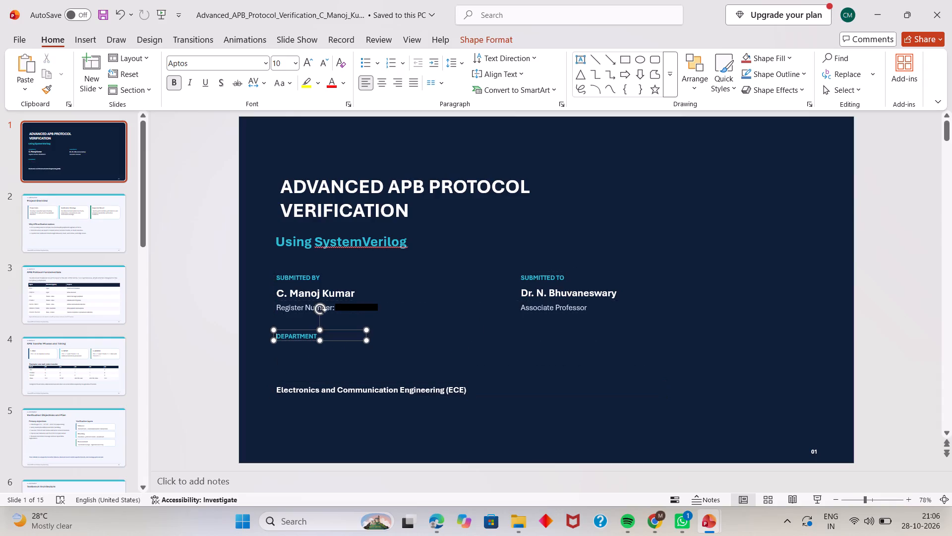
left_click_drag(281, 337, 281, 353)
left_click_drag(277, 330, 277, 334)
left_click_drag(277, 334, 279, 366)
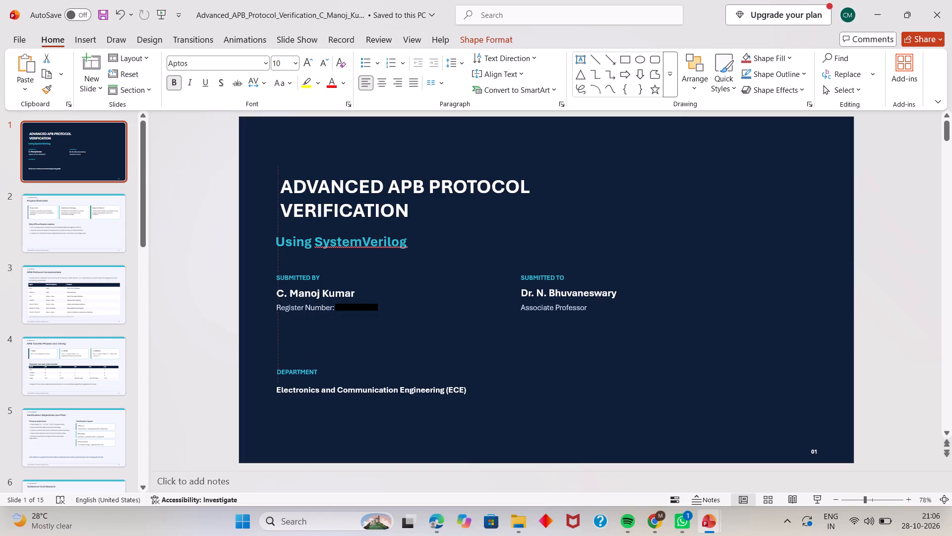
left_click_drag(279, 366, 278, 366)
left_click(281, 324)
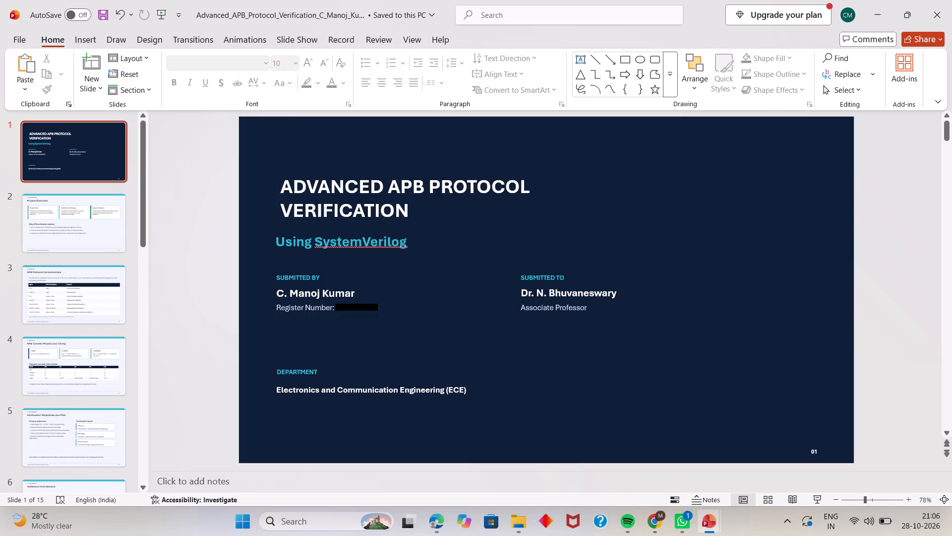
Move the Register Number text box straight down so it sits just above the DEPARTMENT label.
left_click(283, 309)
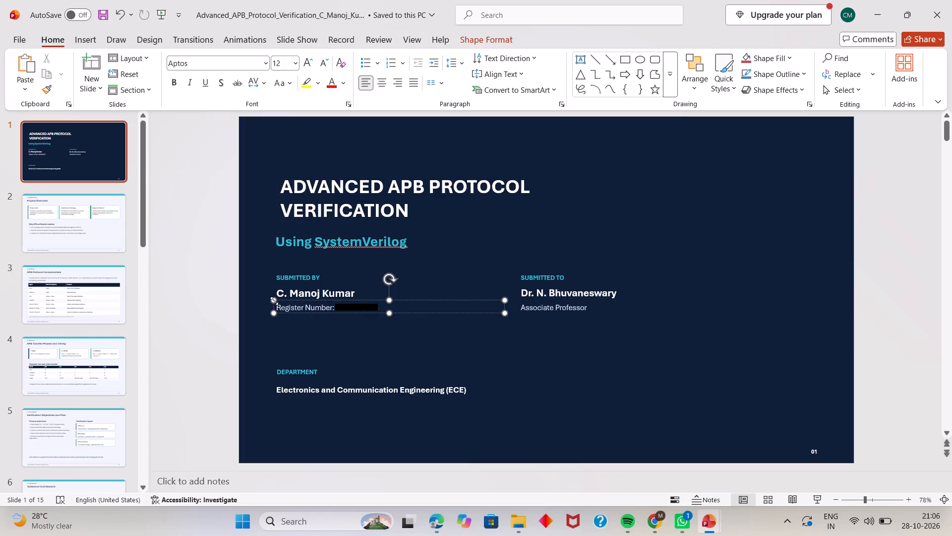
left_click_drag(279, 302, 279, 343)
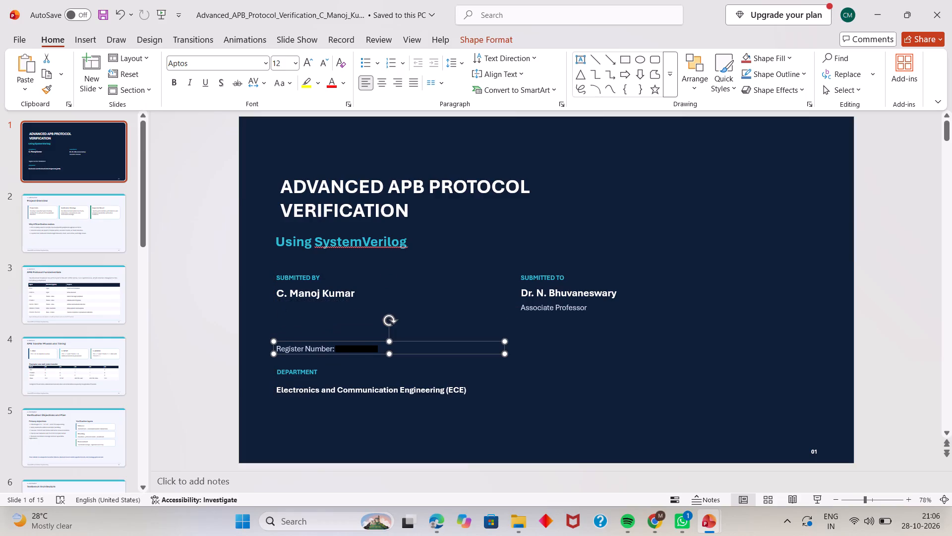
Move the student name text box down so it sits just above the Register Number line, keeping it left-aligned with the other text.
left_click(300, 287)
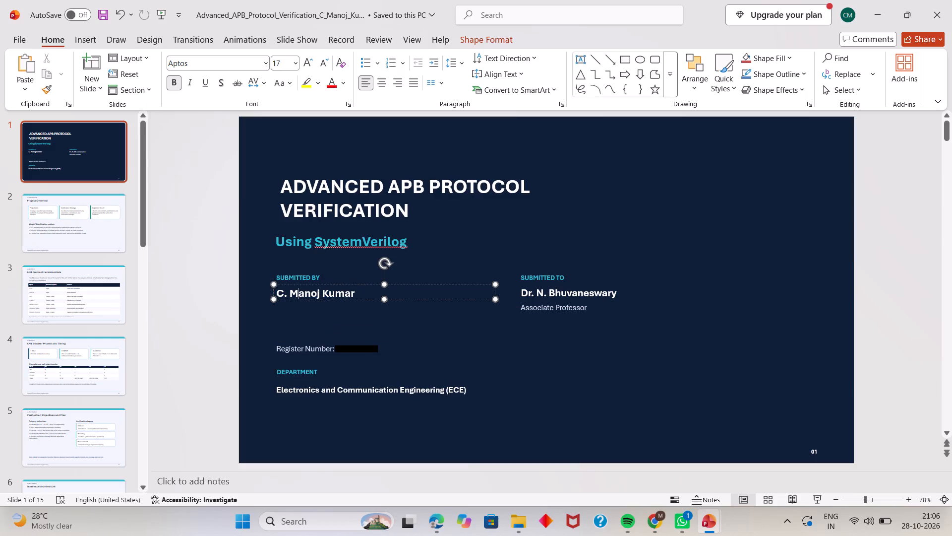
left_click_drag(277, 283, 275, 313)
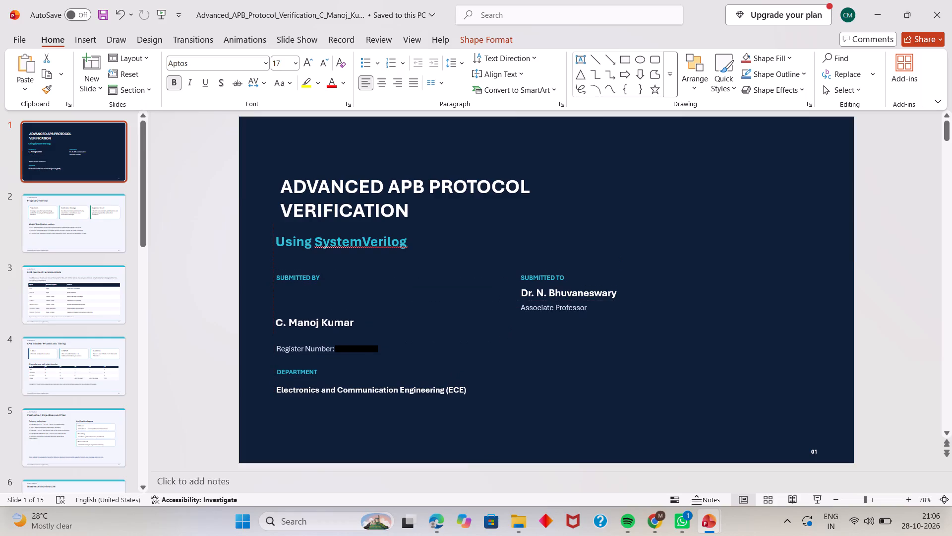
left_click_drag(275, 313, 276, 319)
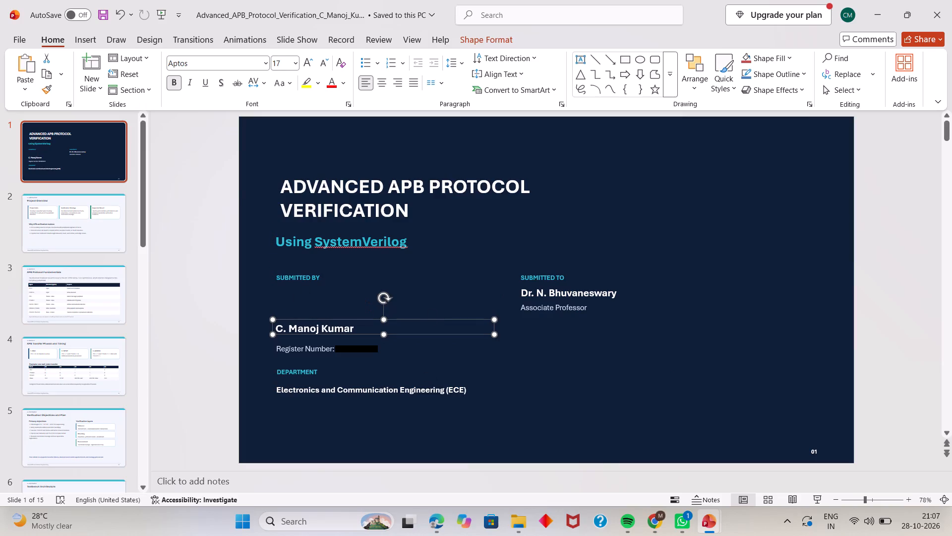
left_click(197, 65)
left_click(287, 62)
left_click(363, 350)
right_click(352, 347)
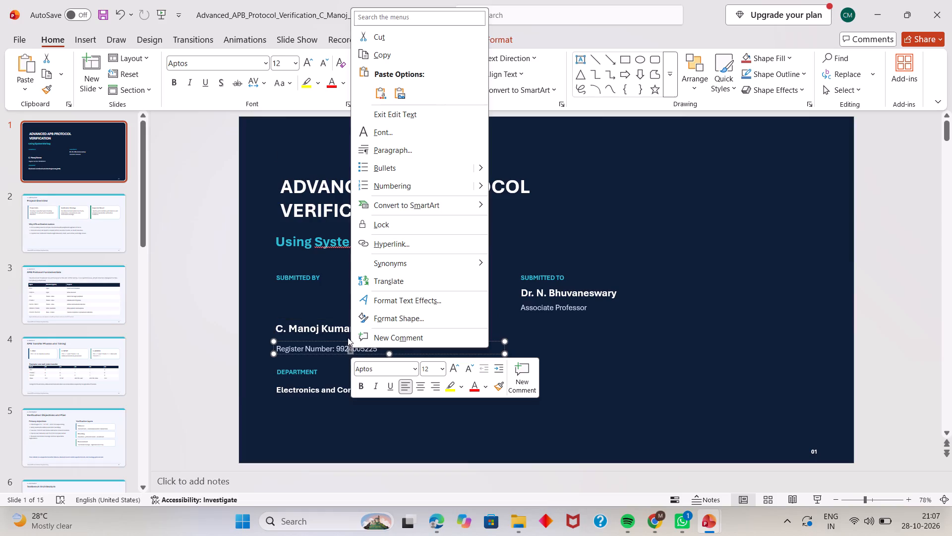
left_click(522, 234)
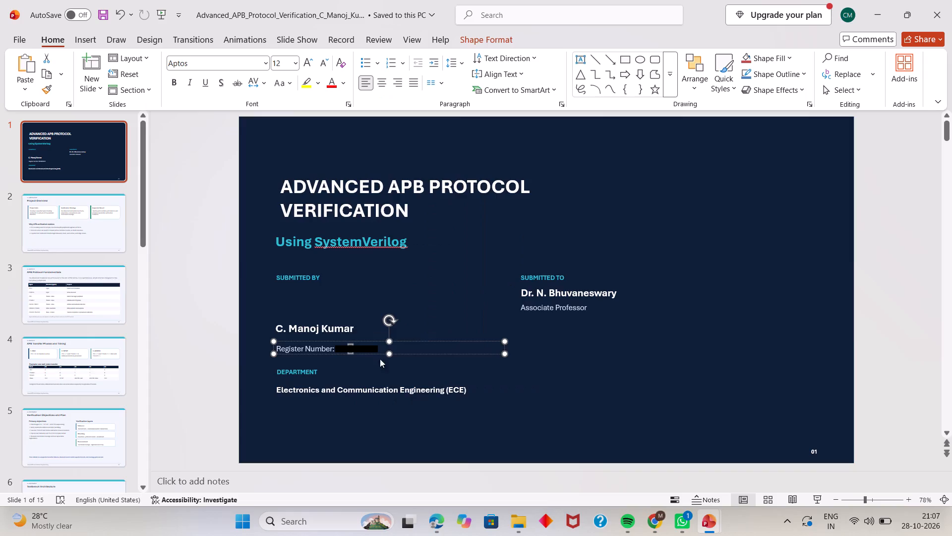
Set the font size of the last word in the student name line to 14.
left_click(347, 332)
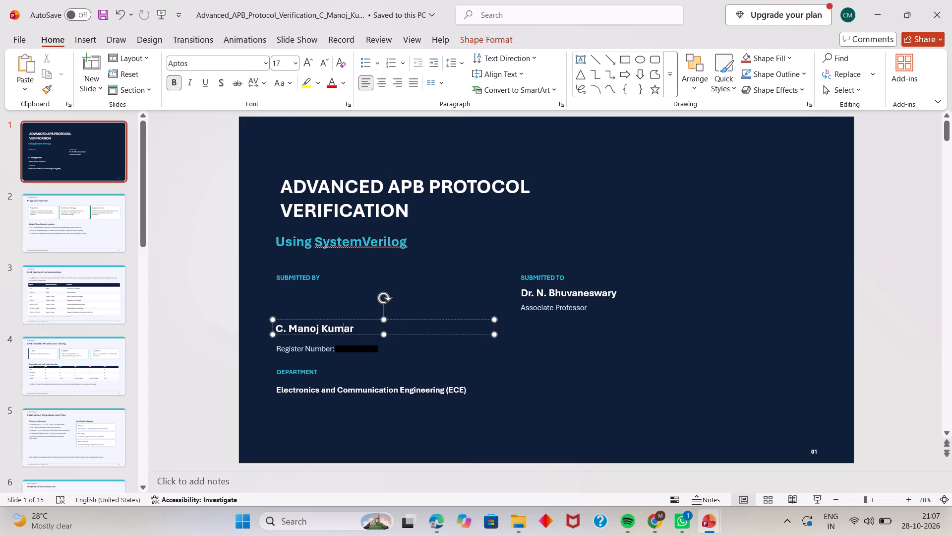
left_click(283, 63)
key("BackSpace")
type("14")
left_click(511, 258)
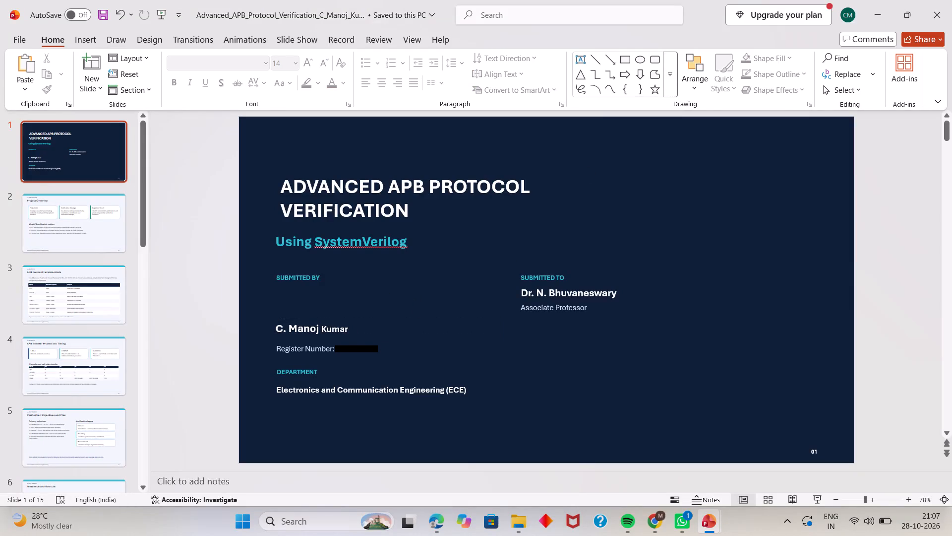
Erase the initial and first name in the submitter's name line and start retyping them before the surname.
left_click(325, 329)
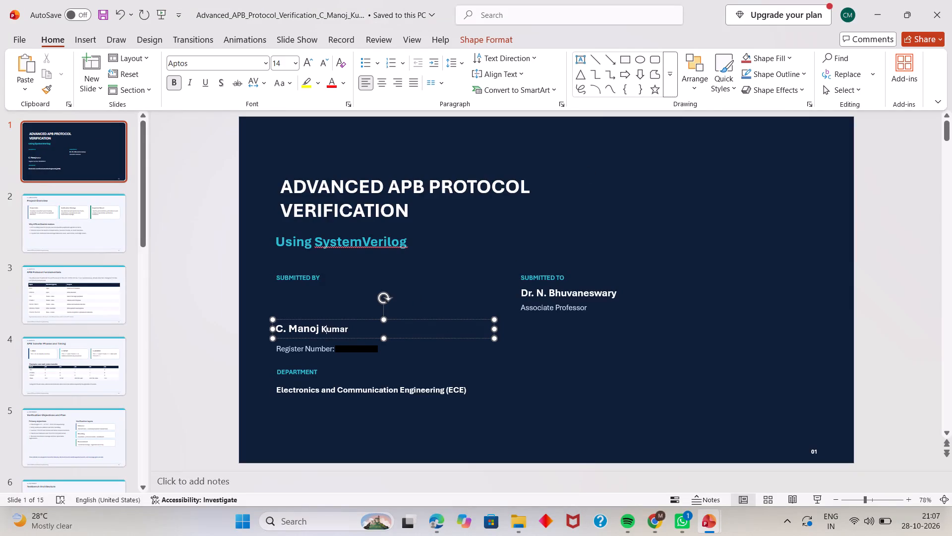
left_click(365, 335)
left_click(359, 335)
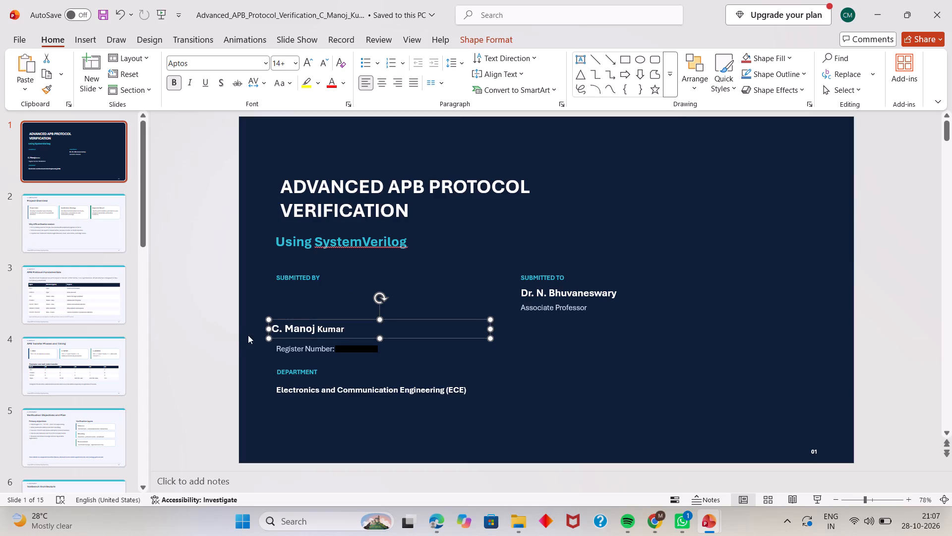
left_click(361, 332)
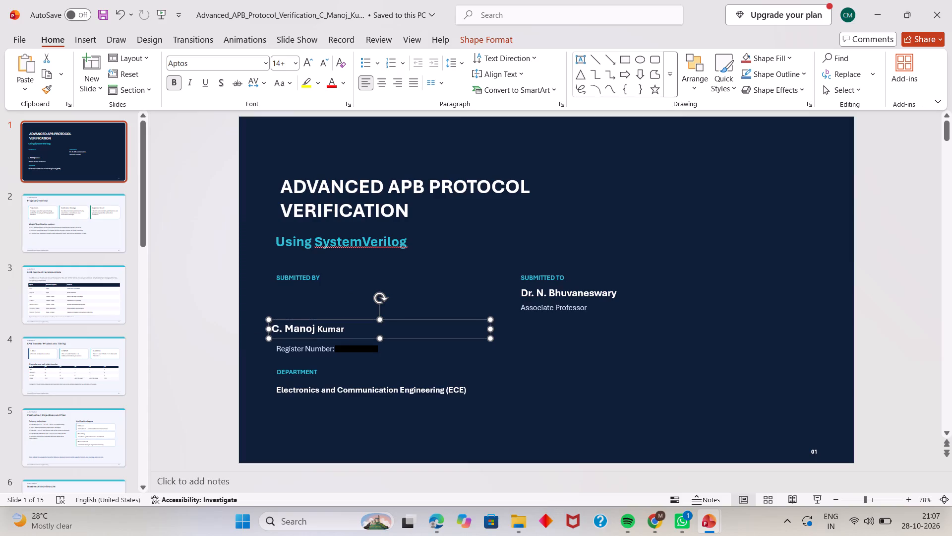
left_click(354, 326)
left_click(345, 327)
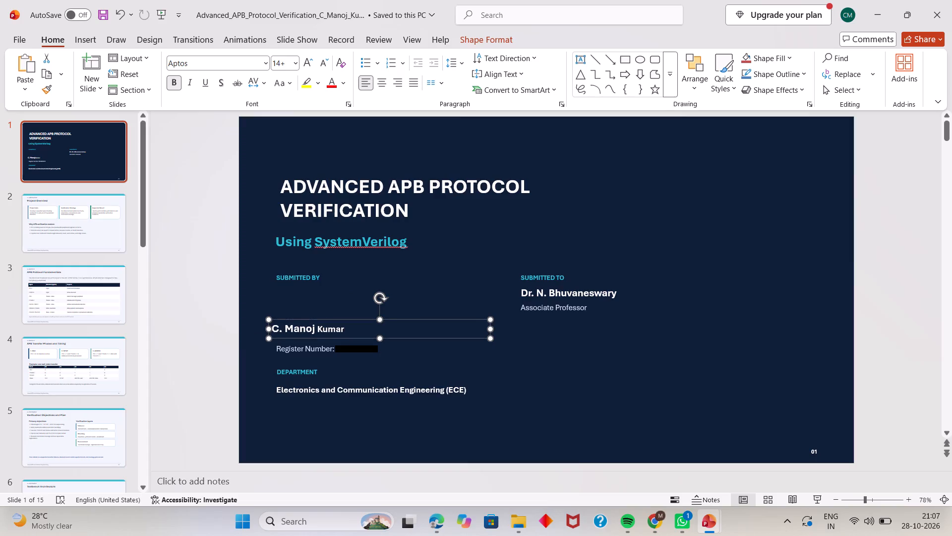
left_click(352, 328)
left_click(337, 331)
key("Left")
key("Left")
key("Left")
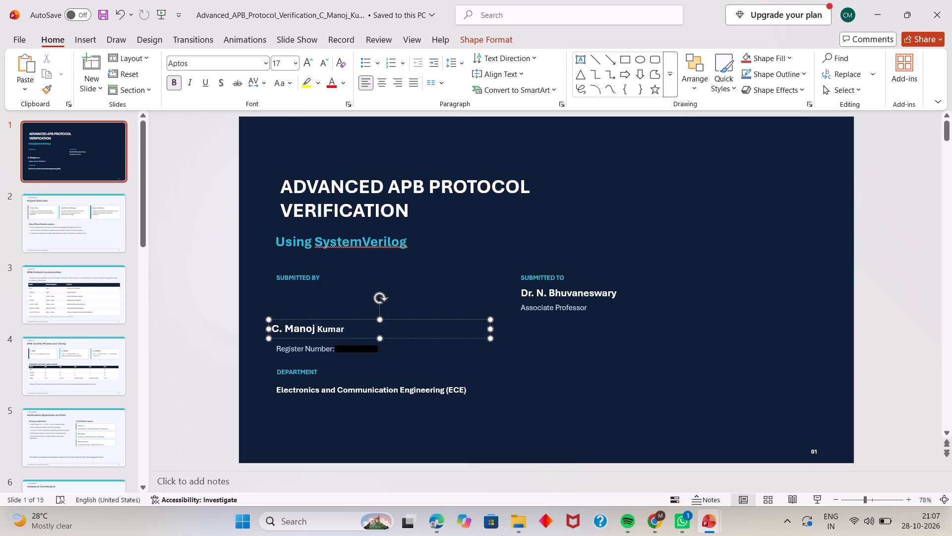
key("Left")
key("BackSpace")
key("BackSpace")
key("BackSpace")
key("BackSpace")
key("BackSpace")
key("BackSpace")
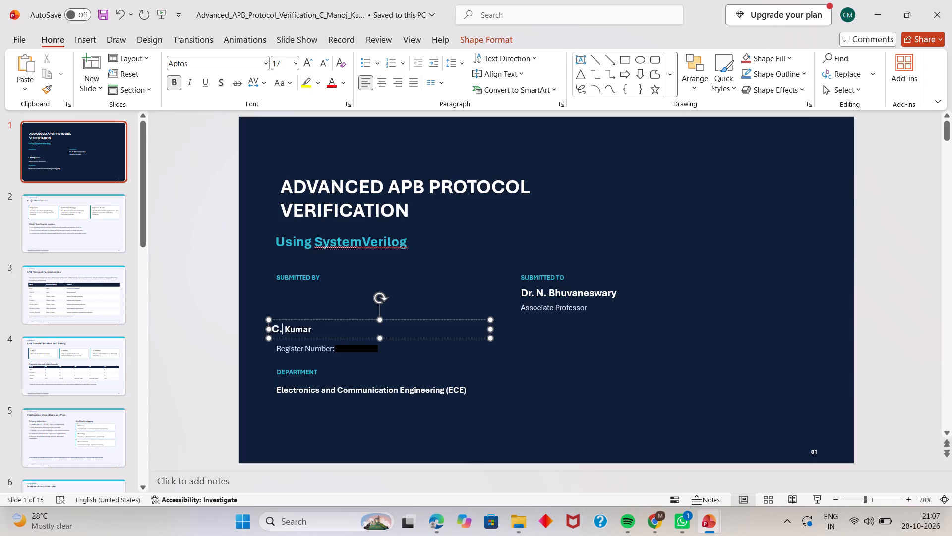
key("BackSpace")
key("BackSpace")
key("shift+c")
key("period")
type("Ms")
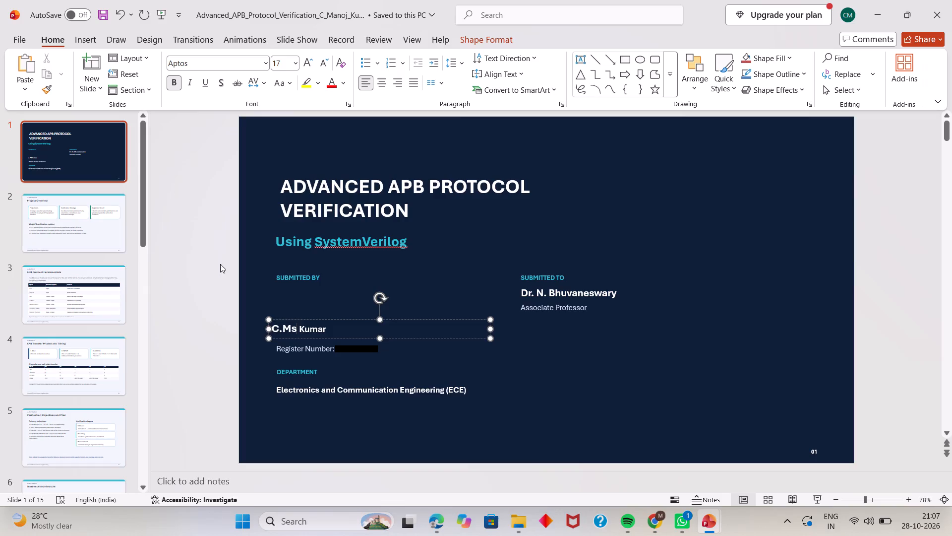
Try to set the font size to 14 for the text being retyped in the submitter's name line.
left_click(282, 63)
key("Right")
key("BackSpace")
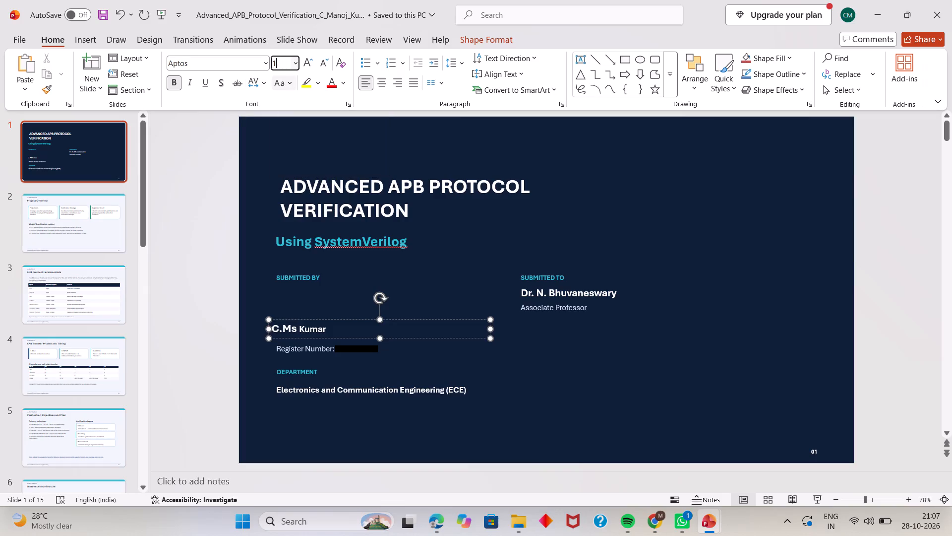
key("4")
Finish retyping the first name before the surname in the submitter's name line.
left_click(297, 330)
key("BackSpace")
type("ano")
key("j")
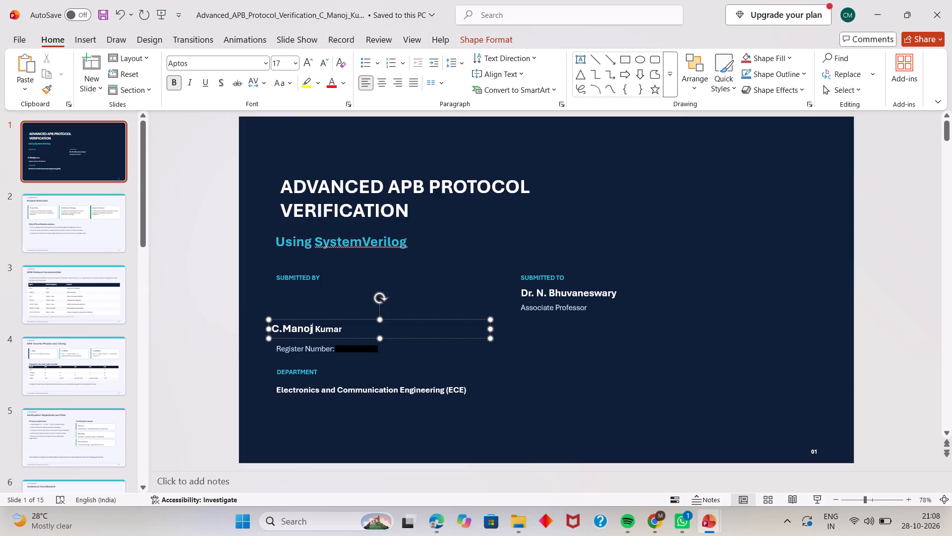
Erase the surname in the submitter's name line and retype it in all lowercase letters.
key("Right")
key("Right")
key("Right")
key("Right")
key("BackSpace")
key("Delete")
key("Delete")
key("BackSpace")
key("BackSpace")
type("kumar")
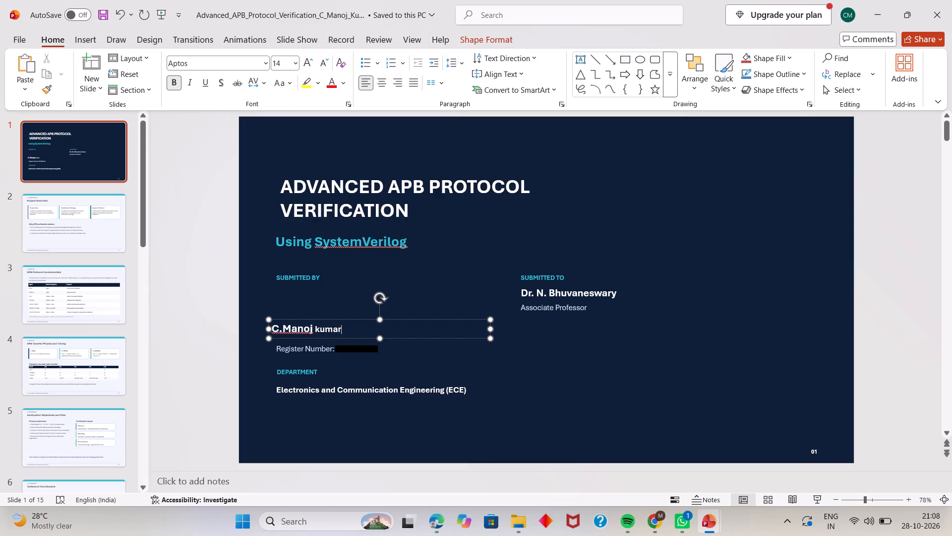
left_click(311, 329)
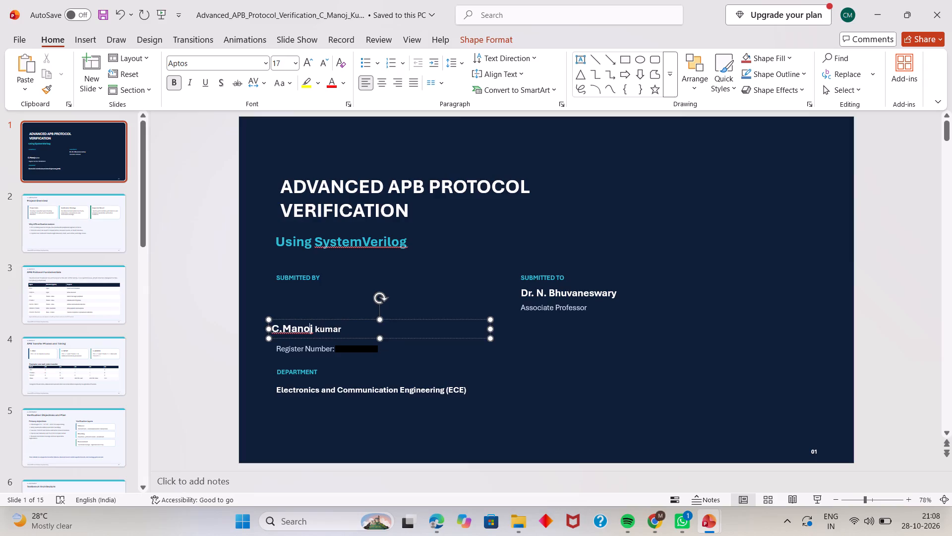
left_click(435, 357)
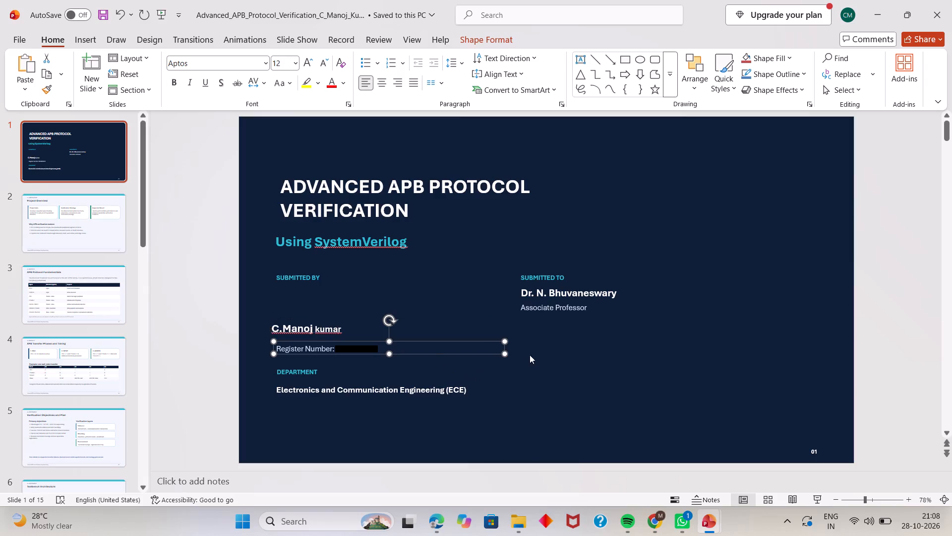
left_click(582, 352)
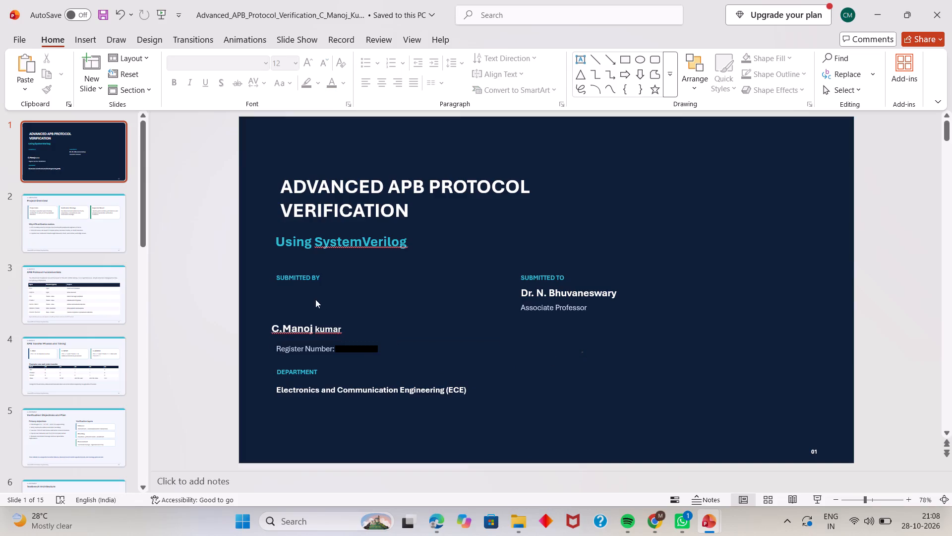
Move the SUBMITTED BY label down so it sits just above the submitter's name line.
left_click(292, 279)
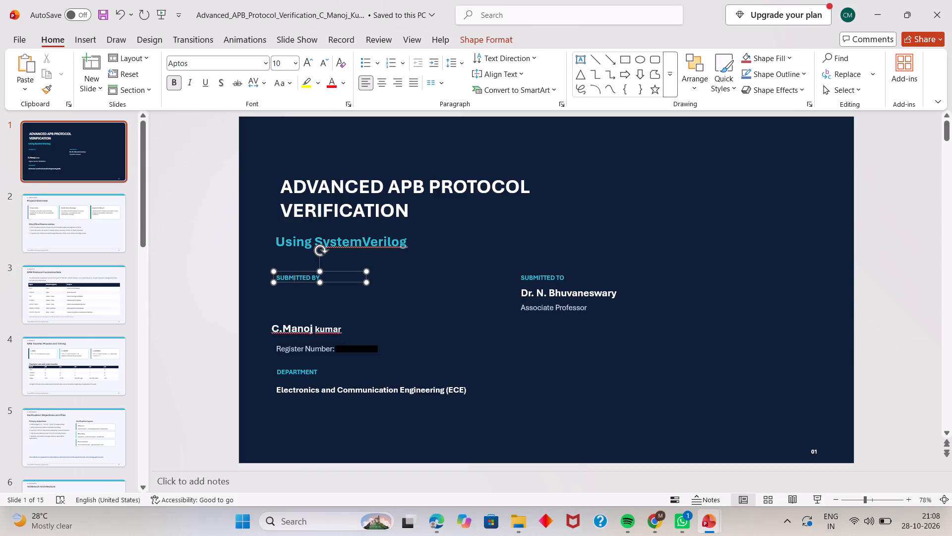
left_click_drag(281, 272, 278, 303)
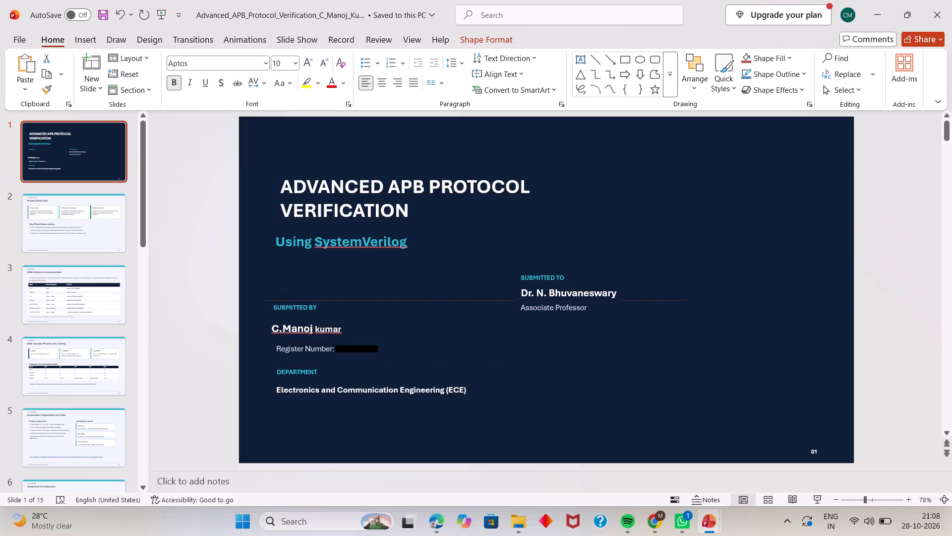
left_click_drag(278, 303, 279, 304)
Move the Using SystemVerilog subtitle down so it sits just above the SUBMITTED BY label.
left_click(279, 245)
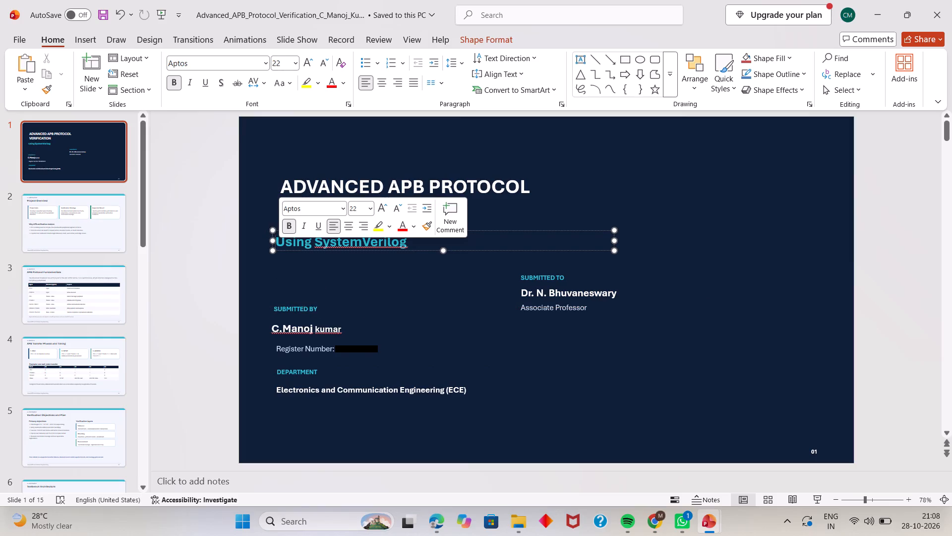
left_click_drag(277, 253, 273, 296)
left_click(289, 235)
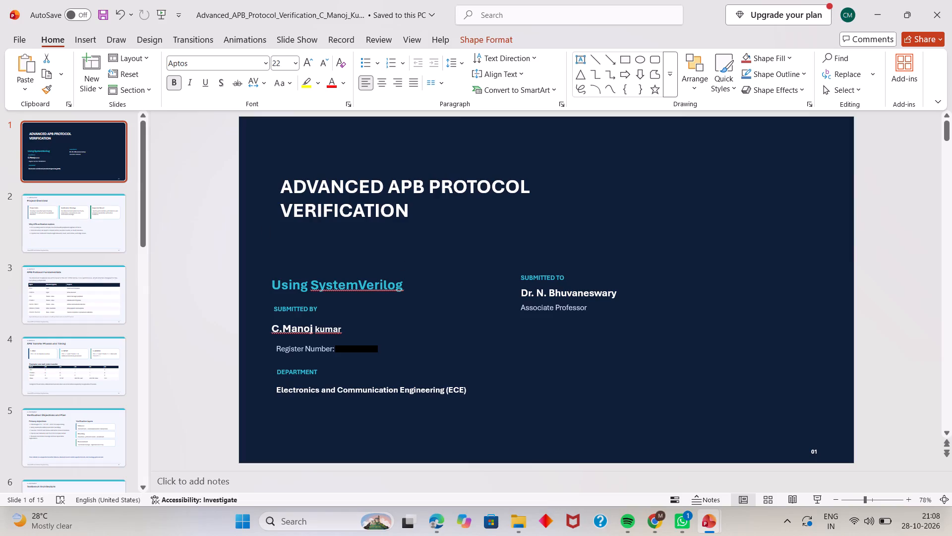
Select the ADVANCED APB PROTOCOL VERIFICATION title text box on the title slide.
left_click(281, 179)
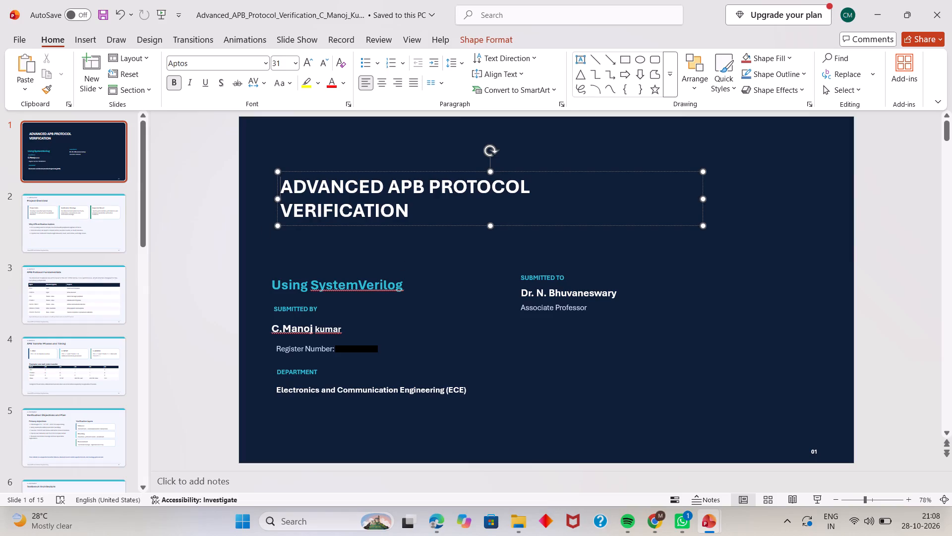
Move the ADVANCED APB PROTOCOL VERIFICATION title box down and slightly left so it sits just above the Using SystemVerilog line.
left_click_drag(278, 188, 268, 212)
left_click(470, 304)
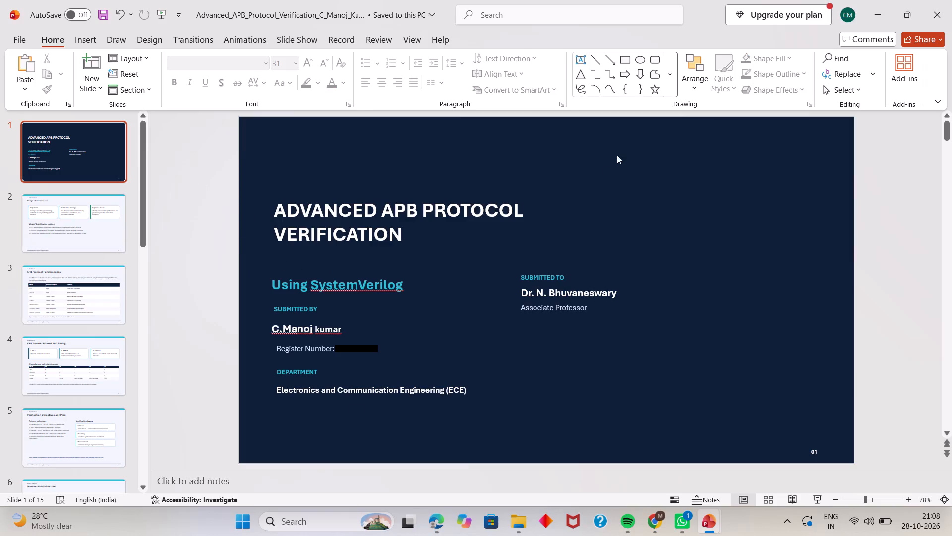
left_click(400, 240)
left_click_drag(271, 195, 274, 201)
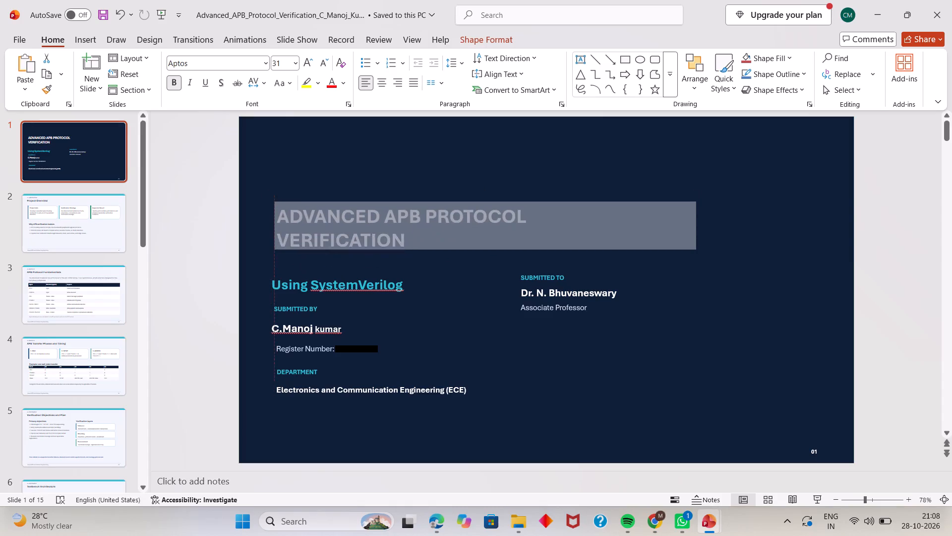
left_click_drag(274, 201, 262, 209)
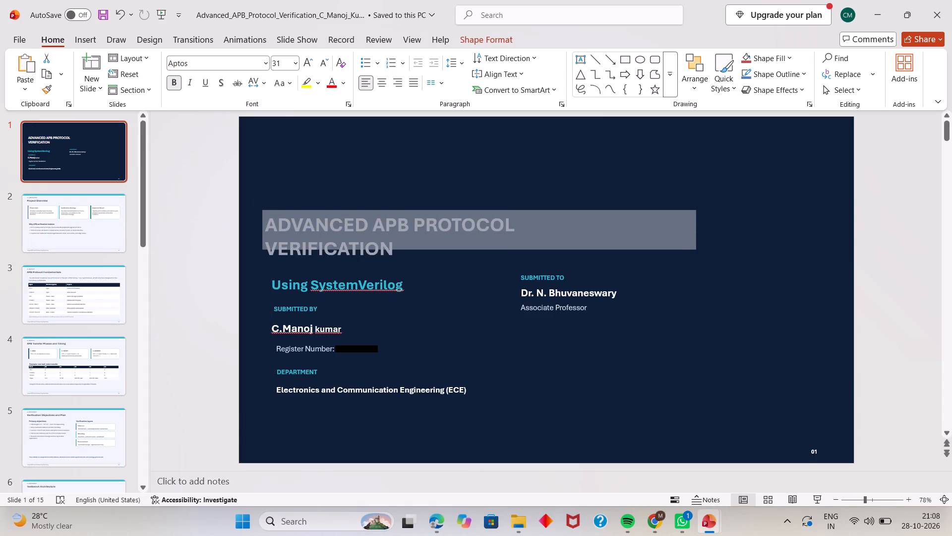
left_click_drag(262, 209, 262, 201)
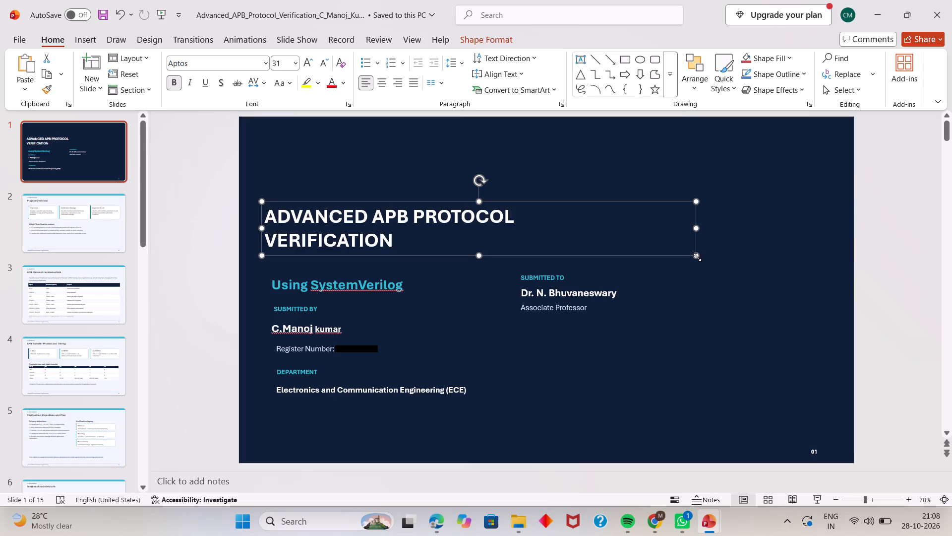
Narrow the title text box from its right side so it ends just past the title text.
left_click_drag(697, 257, 552, 264)
left_click_drag(700, 224, 718, 218)
left_click(559, 248)
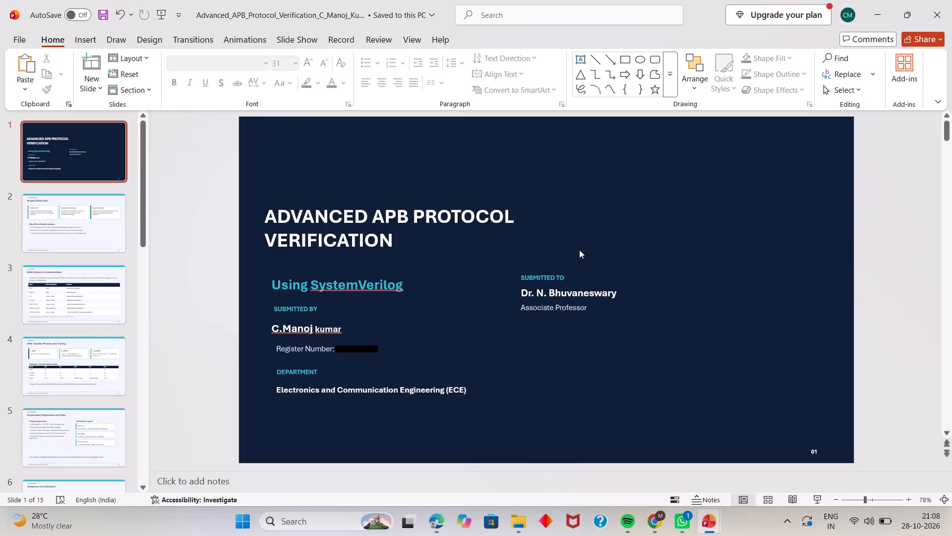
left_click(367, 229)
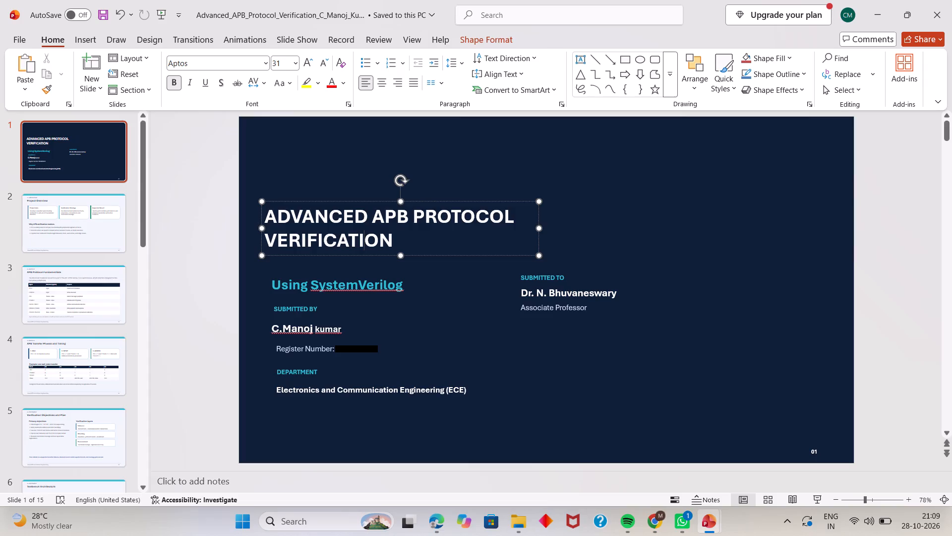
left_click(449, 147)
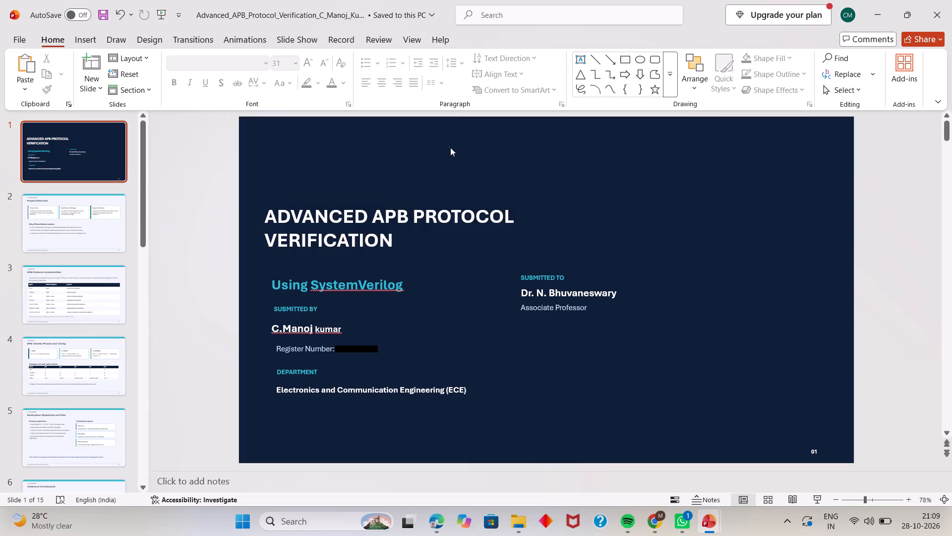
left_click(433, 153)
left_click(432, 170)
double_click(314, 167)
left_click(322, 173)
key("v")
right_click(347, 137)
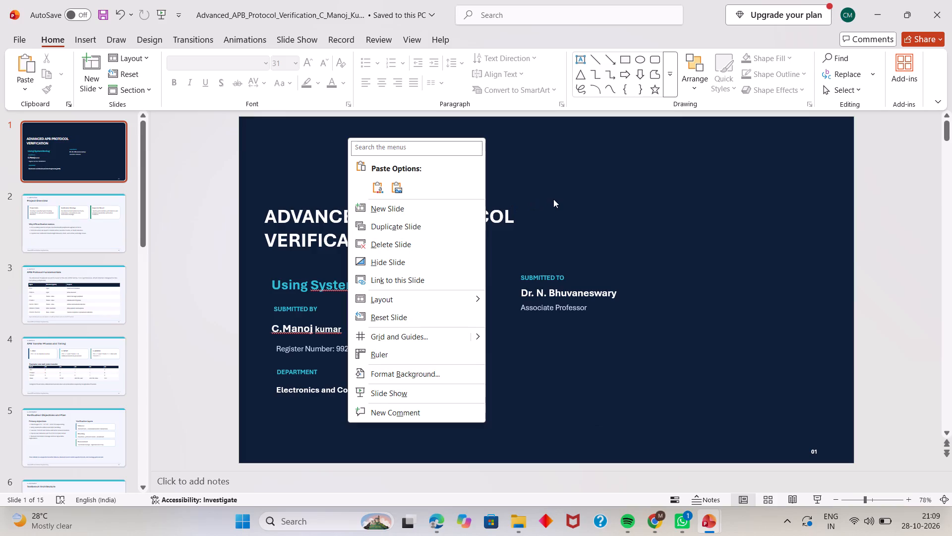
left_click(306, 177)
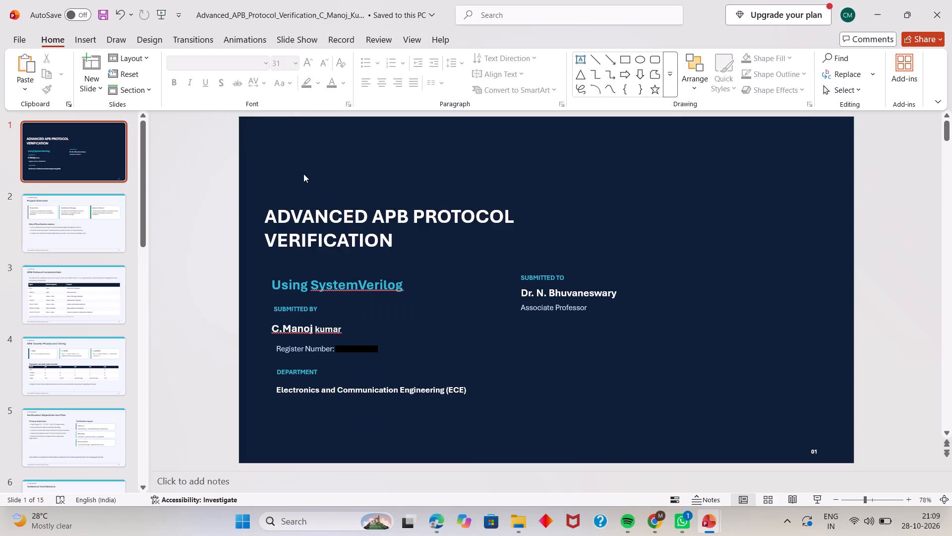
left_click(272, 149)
Place a new text box in the empty area above the title, test it with sample characters and clear them.
double_click(293, 146)
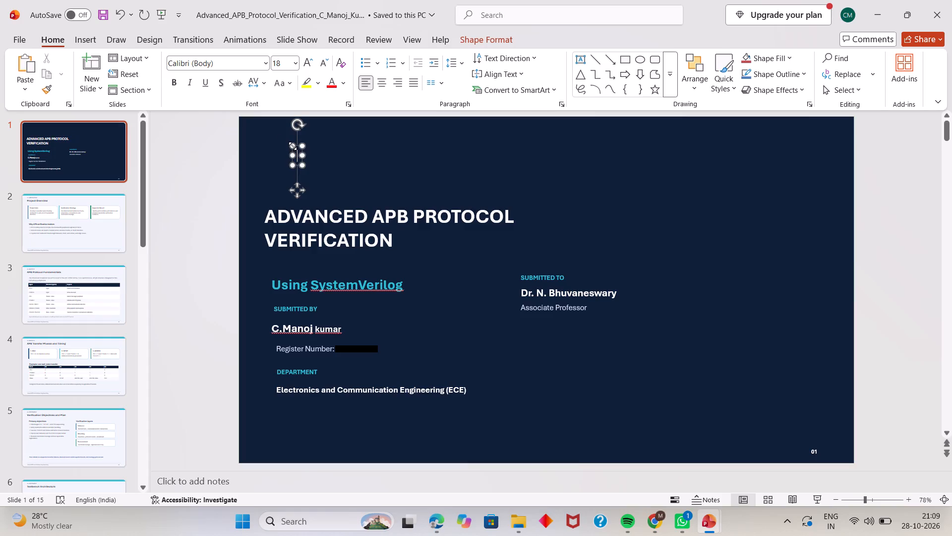
type("ghhghgf")
key("BackSpace")
key("BackSpace")
key("BackSpace")
key("BackSpace")
key("BackSpace")
key("BackSpace")
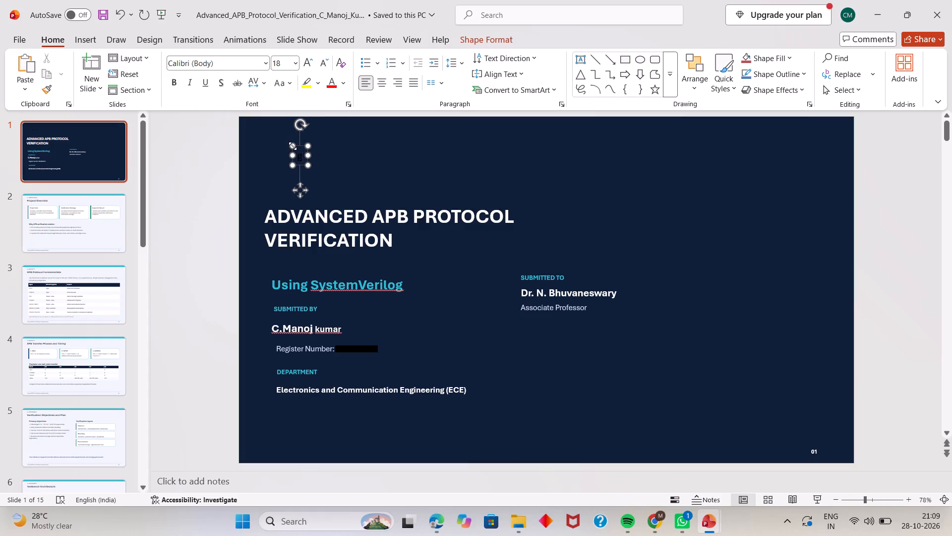
key("BackSpace")
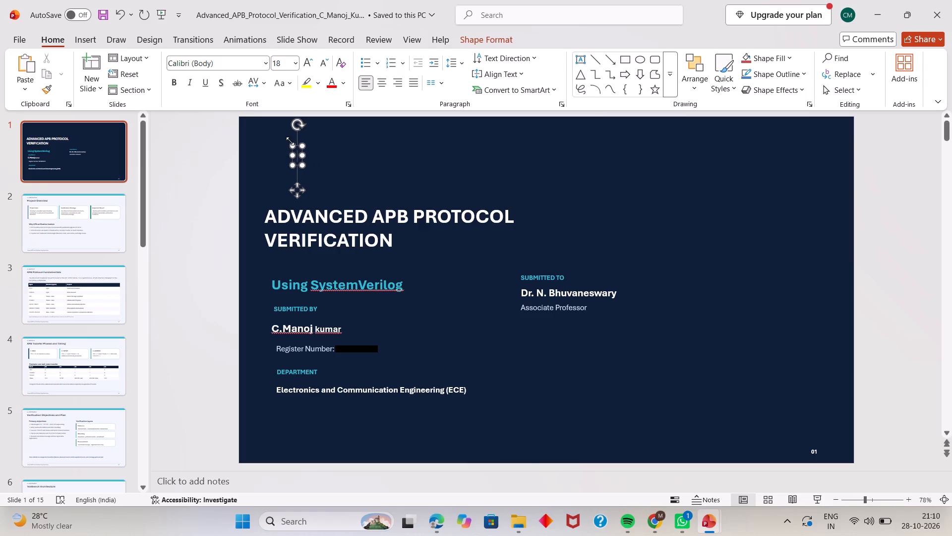
Set the new text box's font colour to a medium-blue theme shade, check it with sample characters and erase them.
left_click(289, 82)
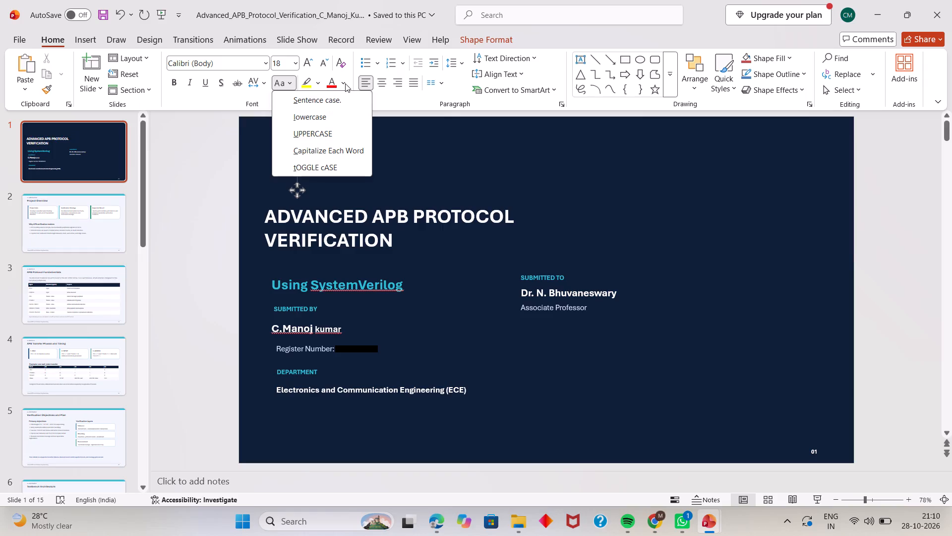
left_click(345, 83)
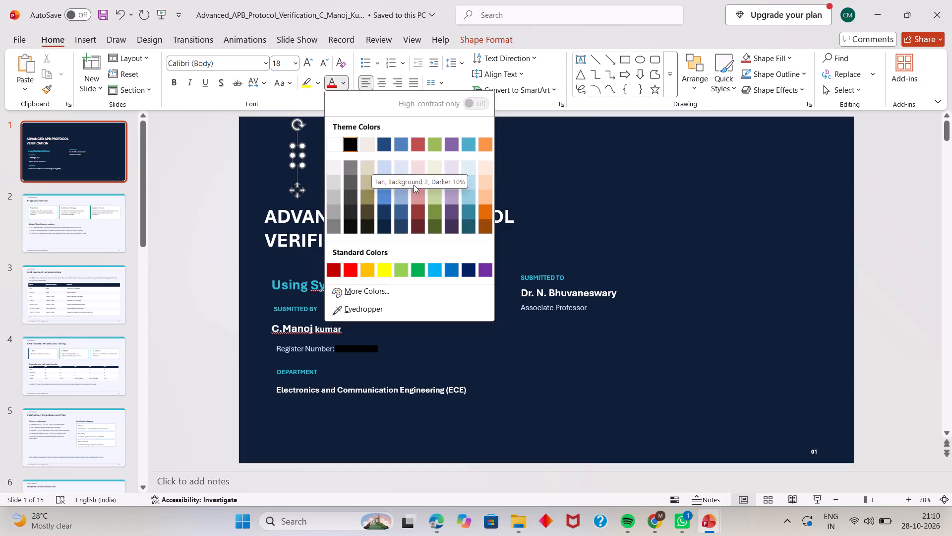
left_click(382, 197)
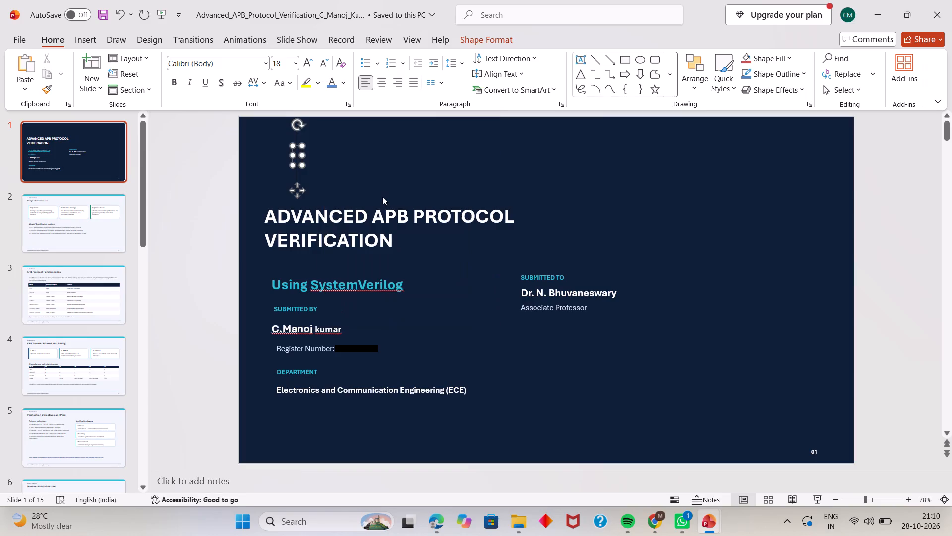
type("ukjg")
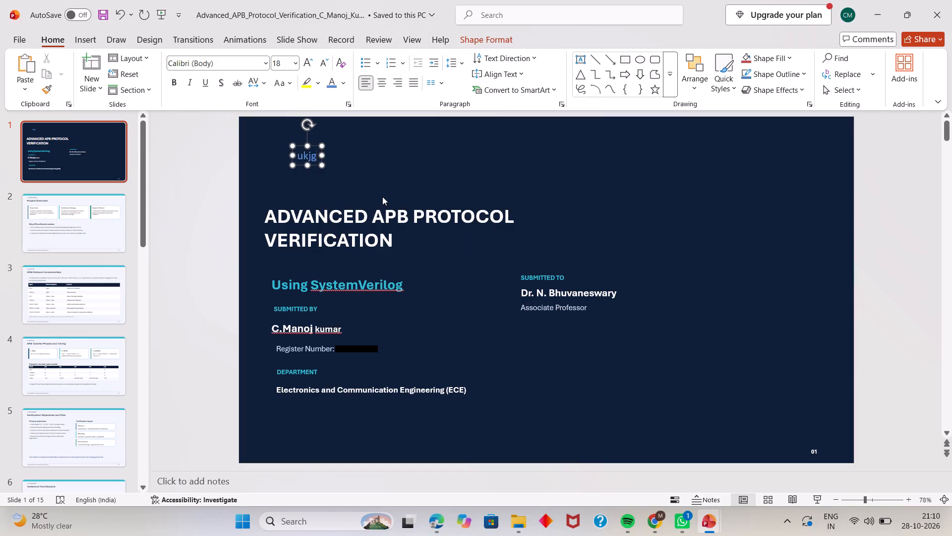
key("BackSpace")
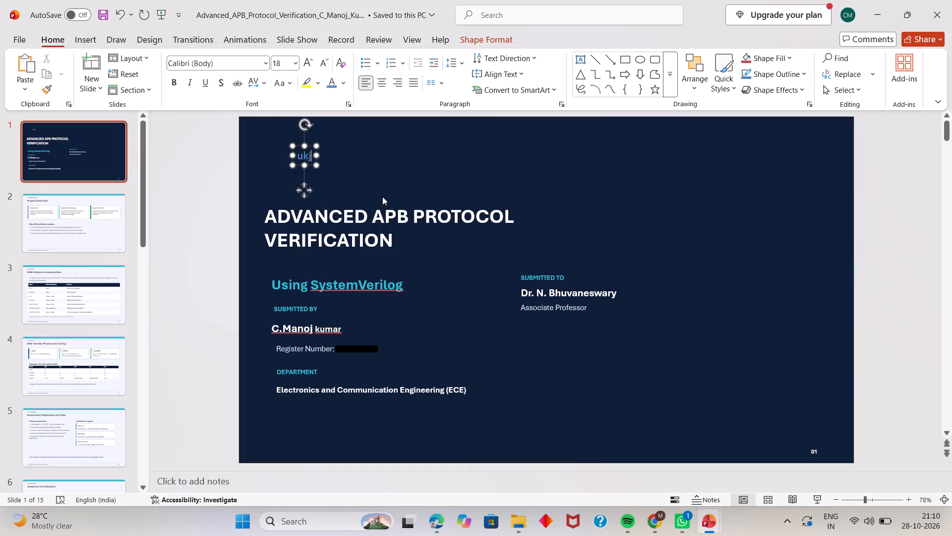
key("BackSpace")
key("BackSpace")
key("BackSpace")
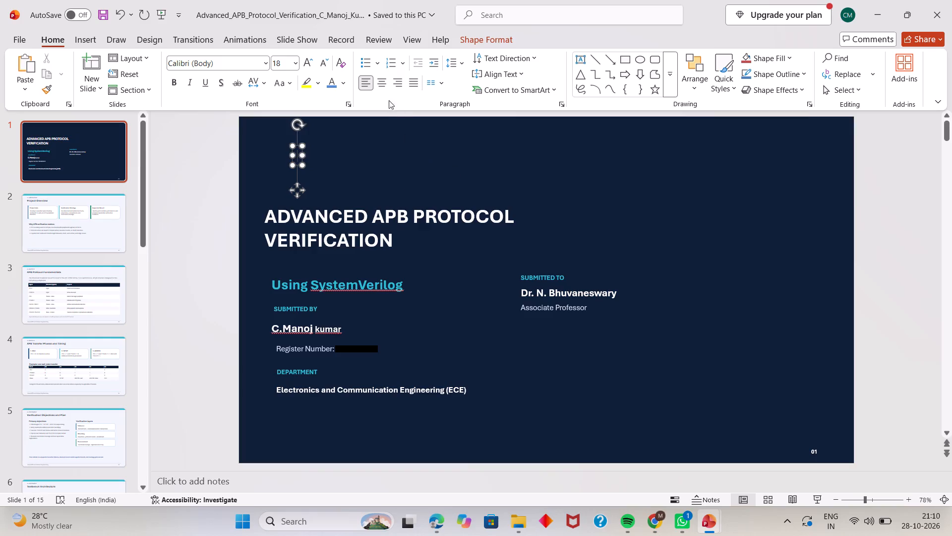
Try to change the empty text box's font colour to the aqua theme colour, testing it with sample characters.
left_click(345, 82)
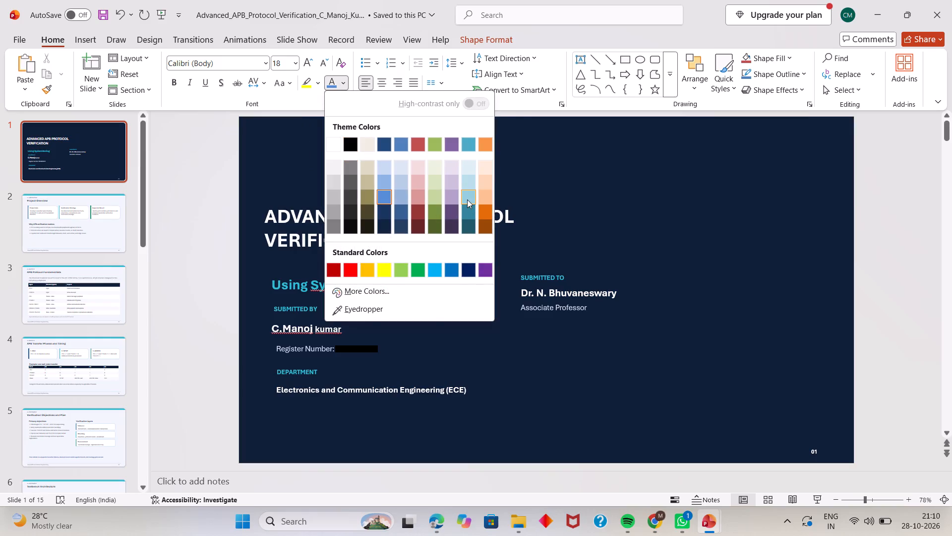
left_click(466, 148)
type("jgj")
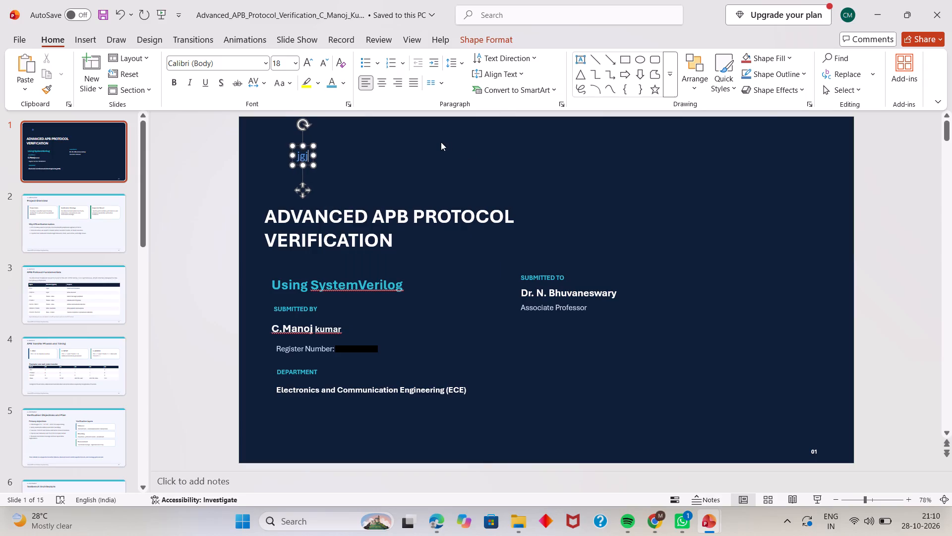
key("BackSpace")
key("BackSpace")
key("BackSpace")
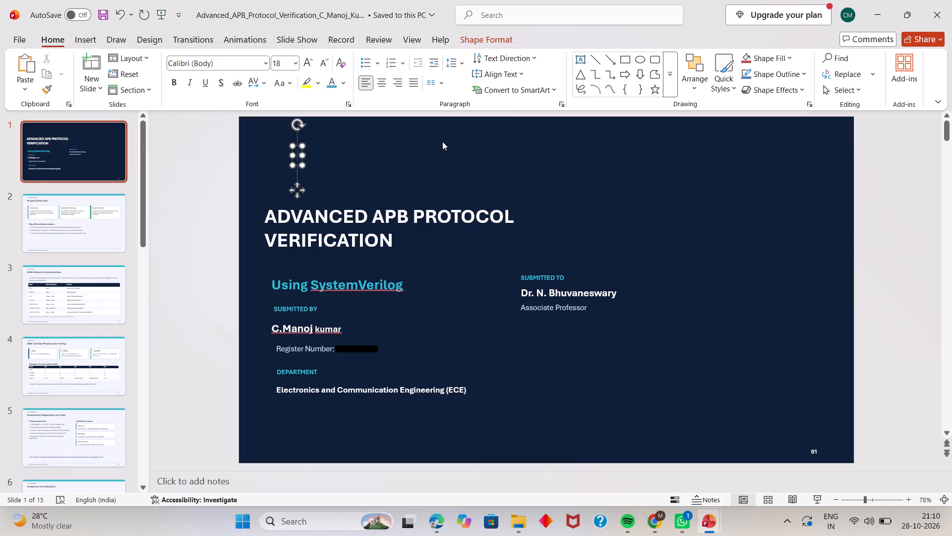
Enter VLSI DESIGN VERIFICATION in the new text box above the title.
key("shift+v")
type("LSI")
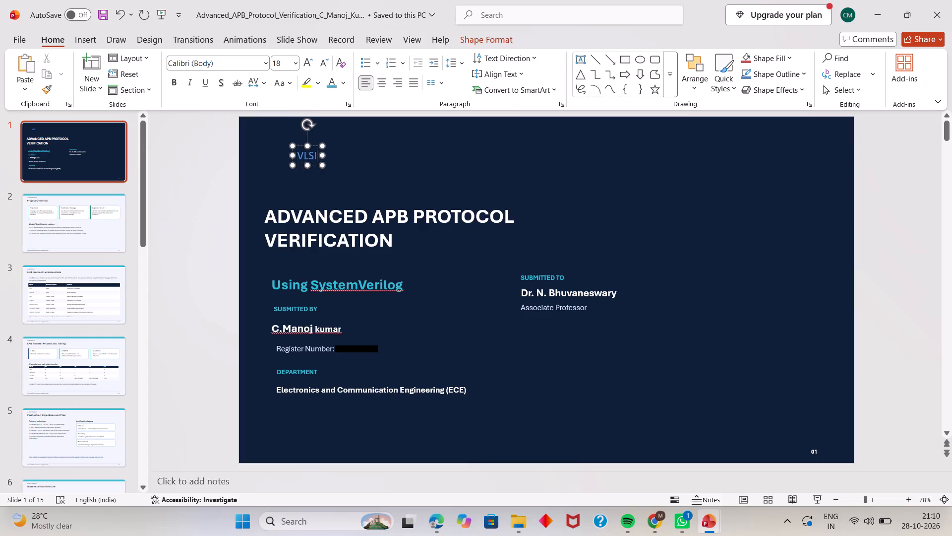
key("shift+d")
key("BackSpace")
key("space")
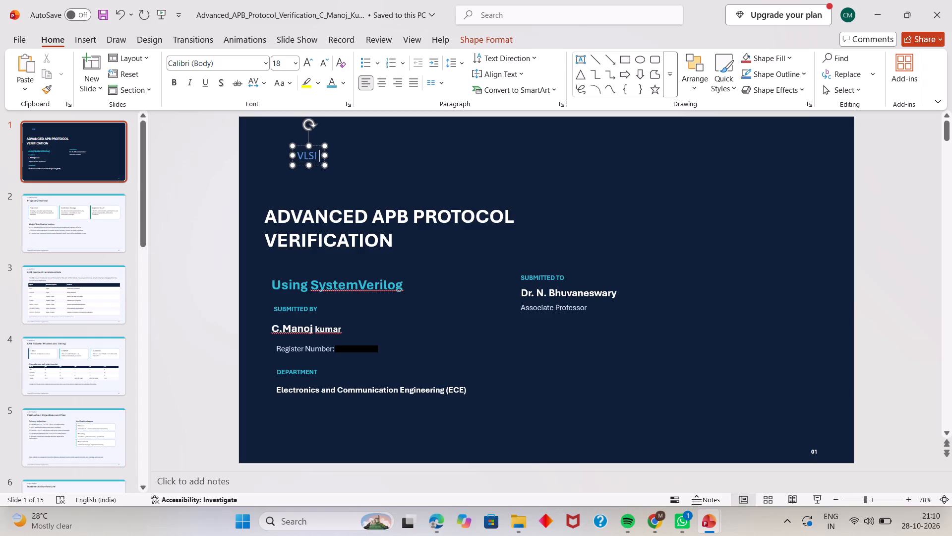
type("DES")
key("shift+i")
type("GN")
key("shift+space")
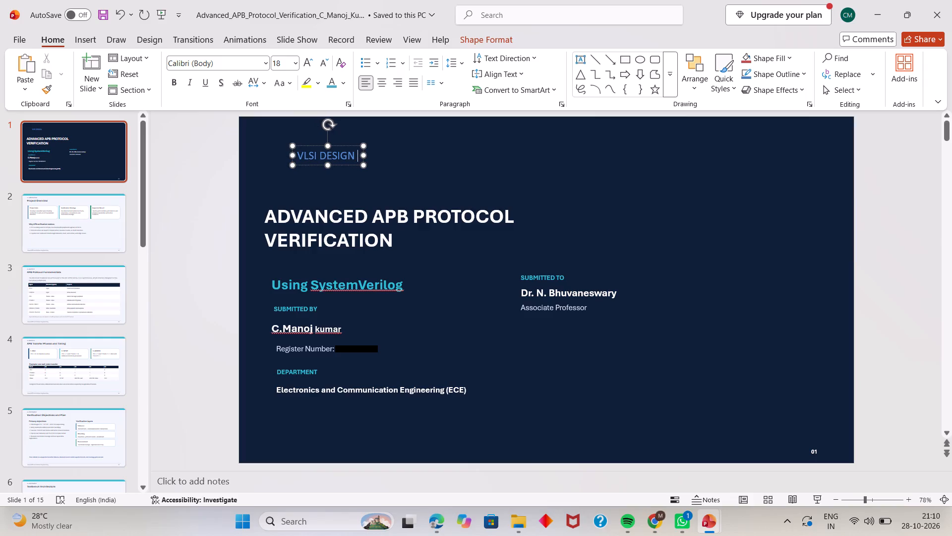
type("VE")
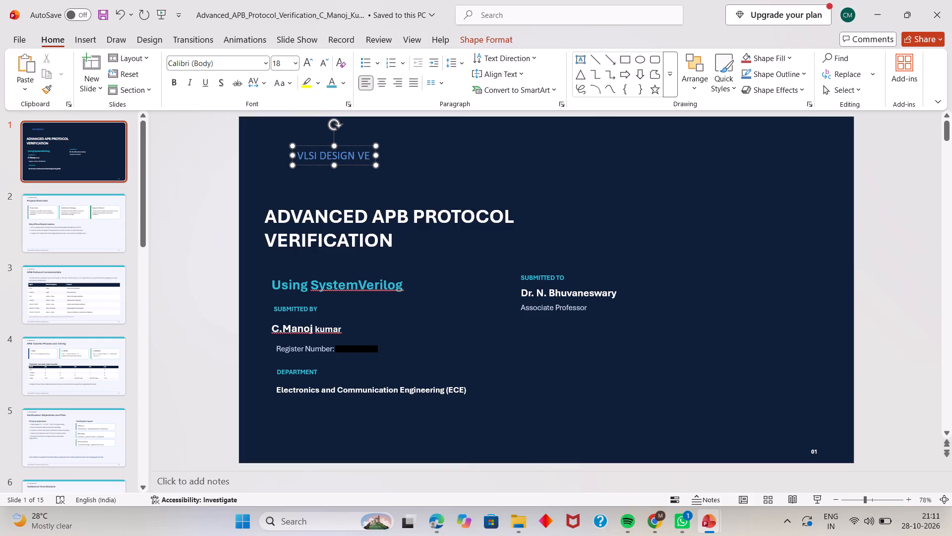
key("shift+f")
key("shift+BackSpace")
type("RI")
type("FICATION")
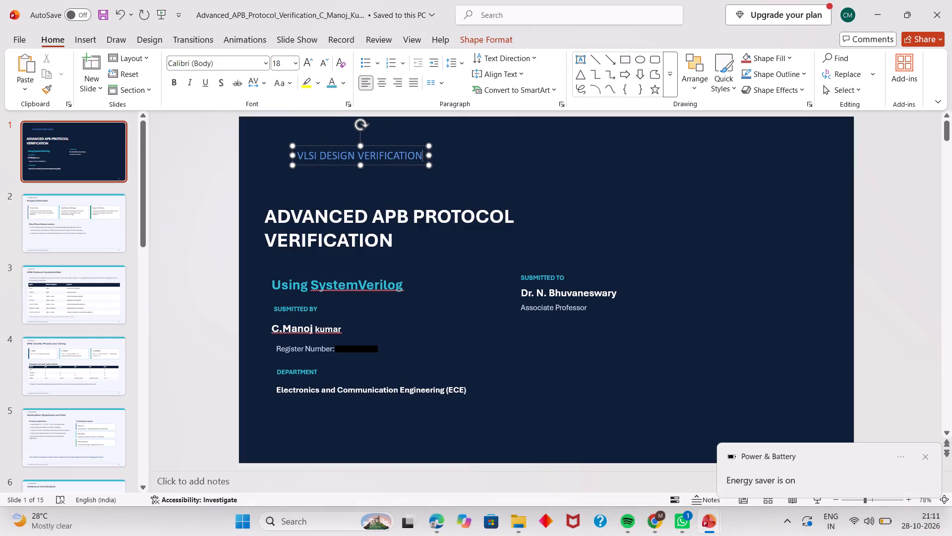
Recolour the word VERIFICATION in the heading above the title with the standard light blue.
left_click(394, 176)
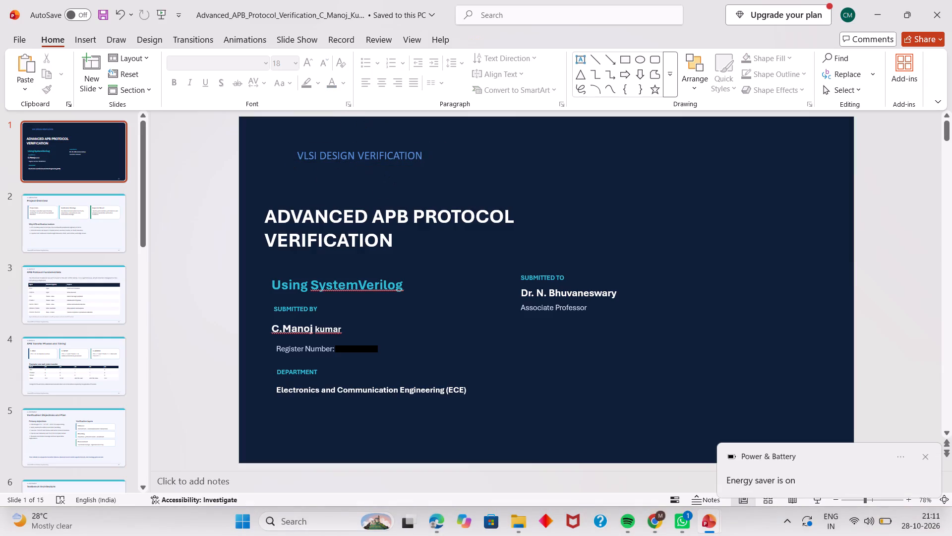
left_click(343, 80)
left_click(406, 154)
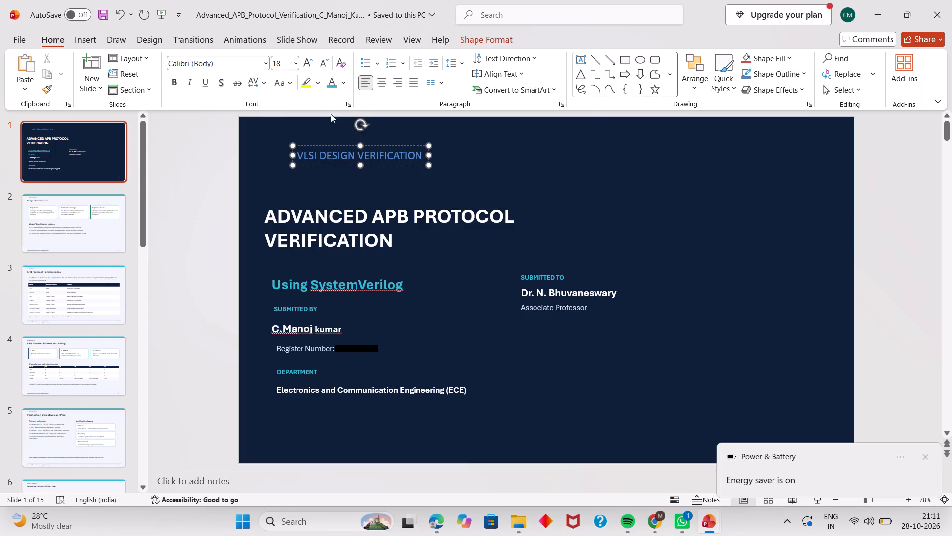
left_click(343, 84)
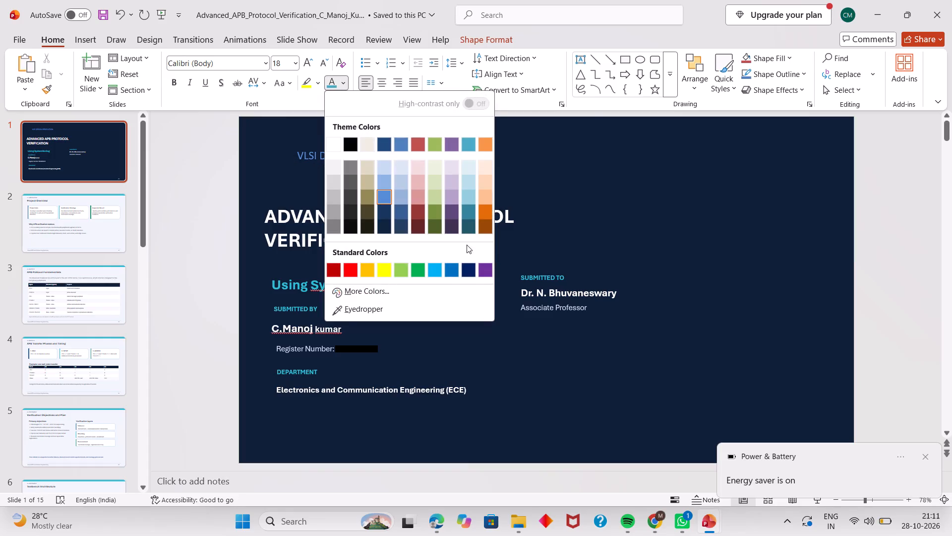
left_click(438, 268)
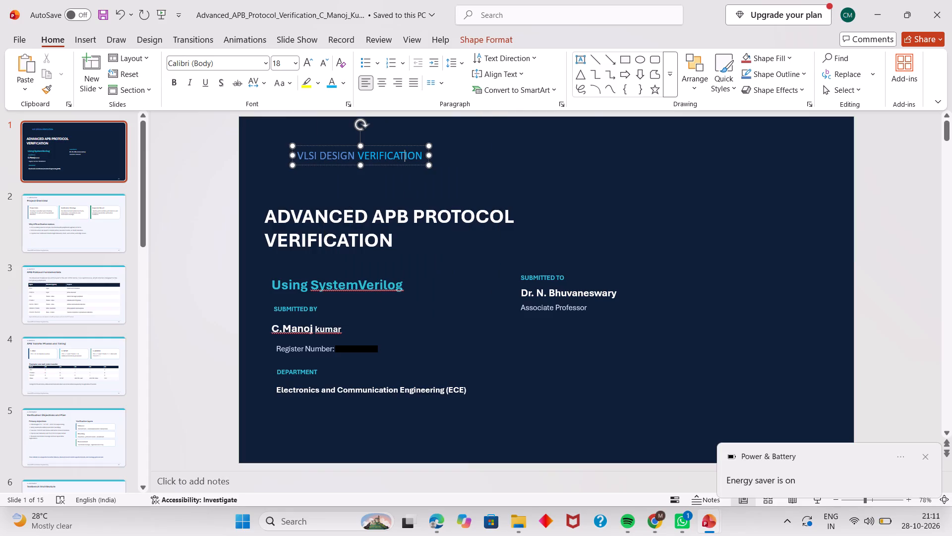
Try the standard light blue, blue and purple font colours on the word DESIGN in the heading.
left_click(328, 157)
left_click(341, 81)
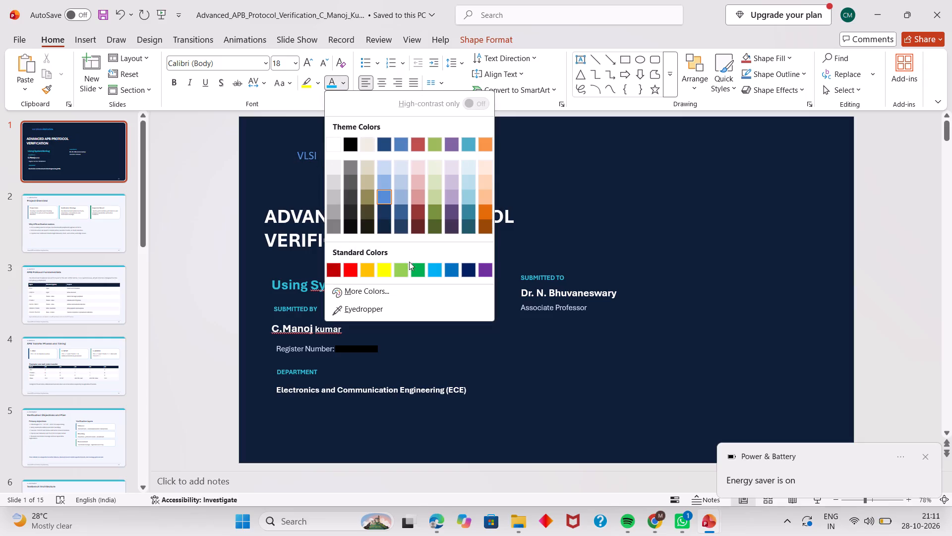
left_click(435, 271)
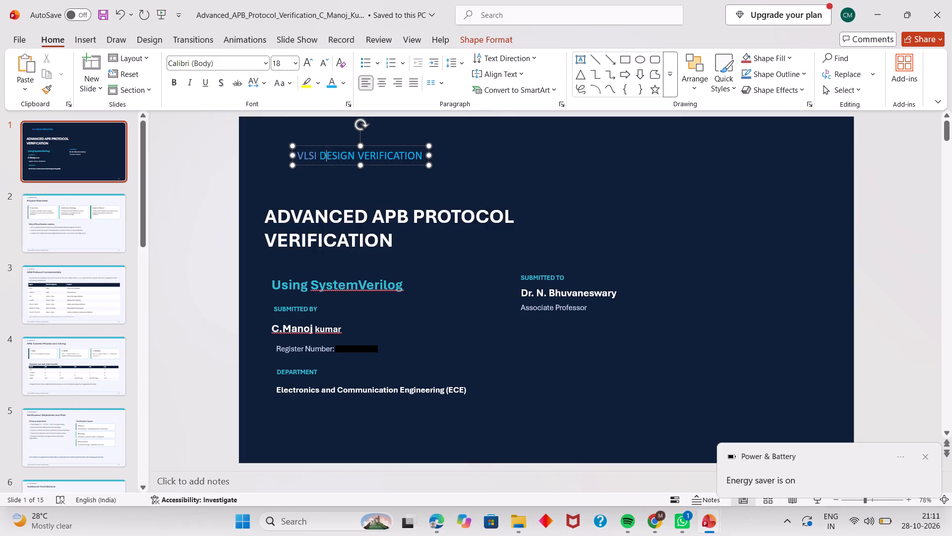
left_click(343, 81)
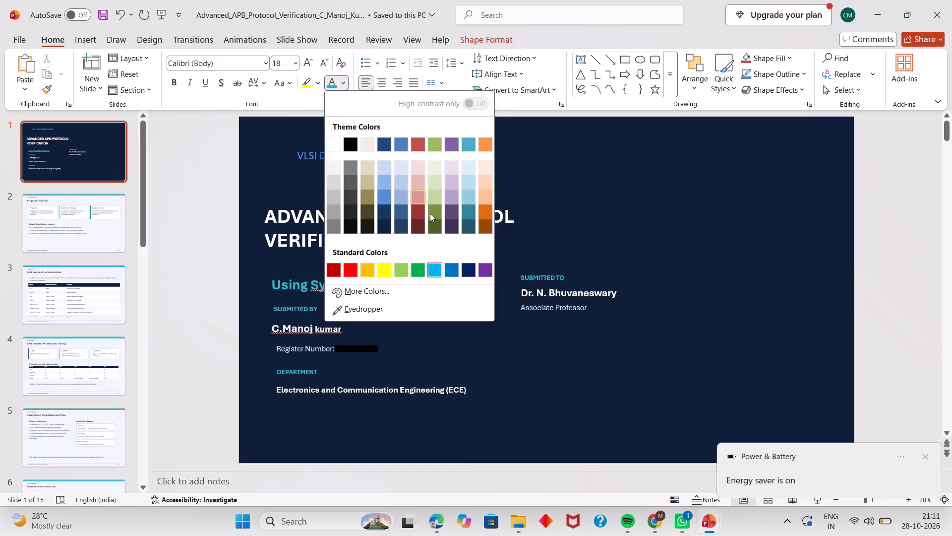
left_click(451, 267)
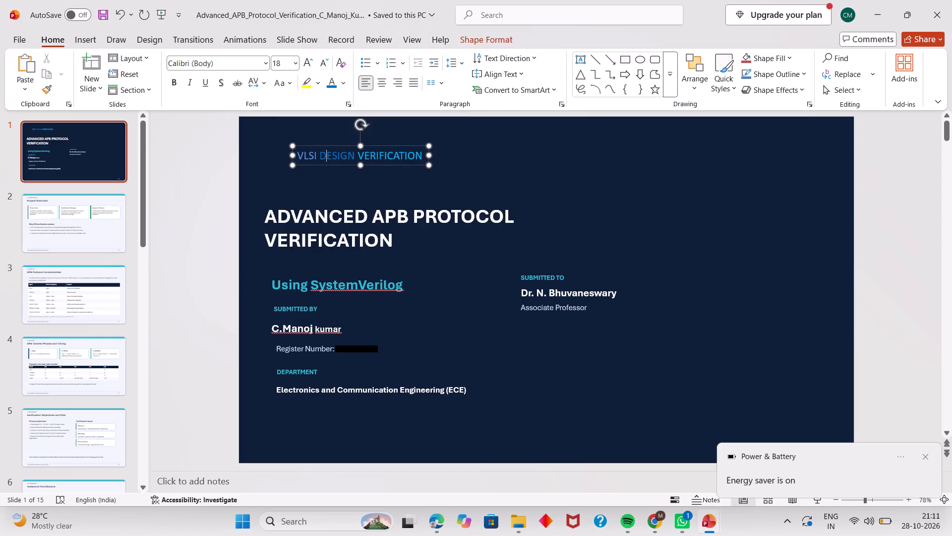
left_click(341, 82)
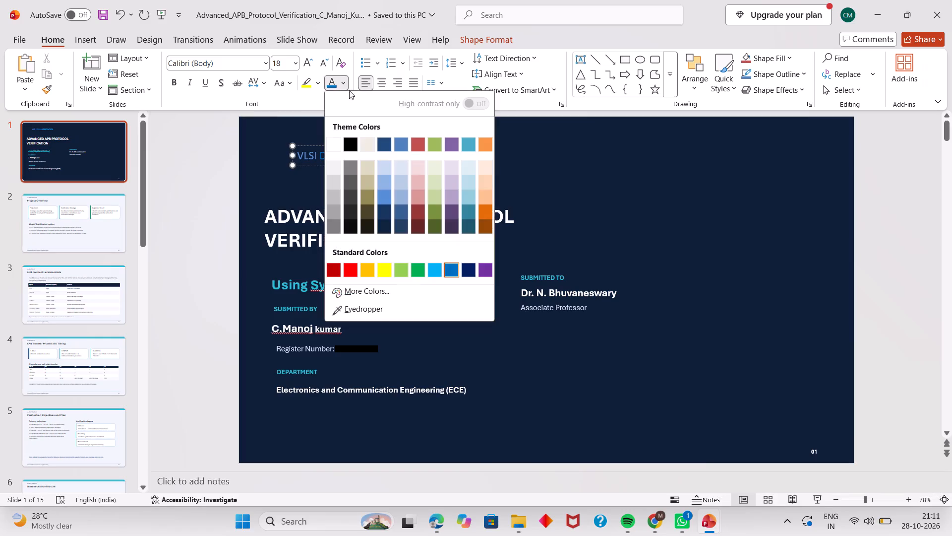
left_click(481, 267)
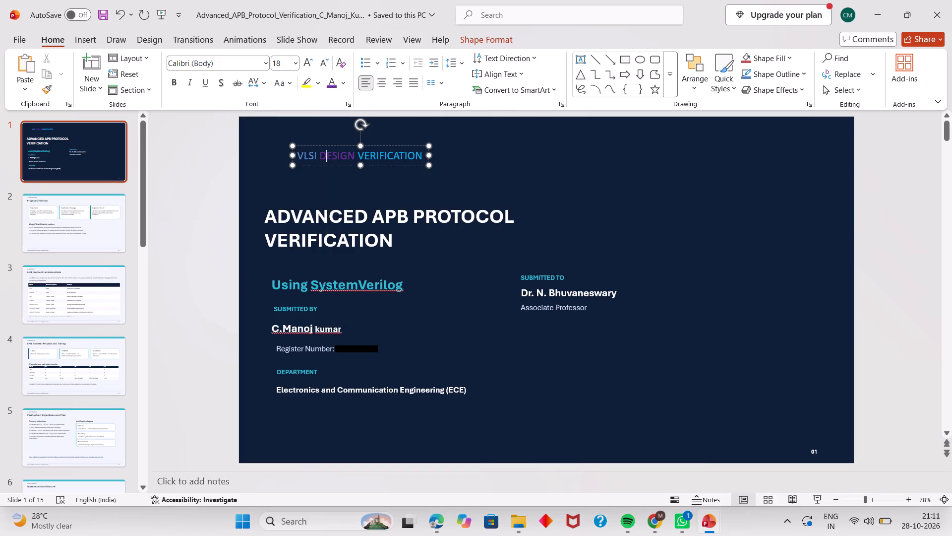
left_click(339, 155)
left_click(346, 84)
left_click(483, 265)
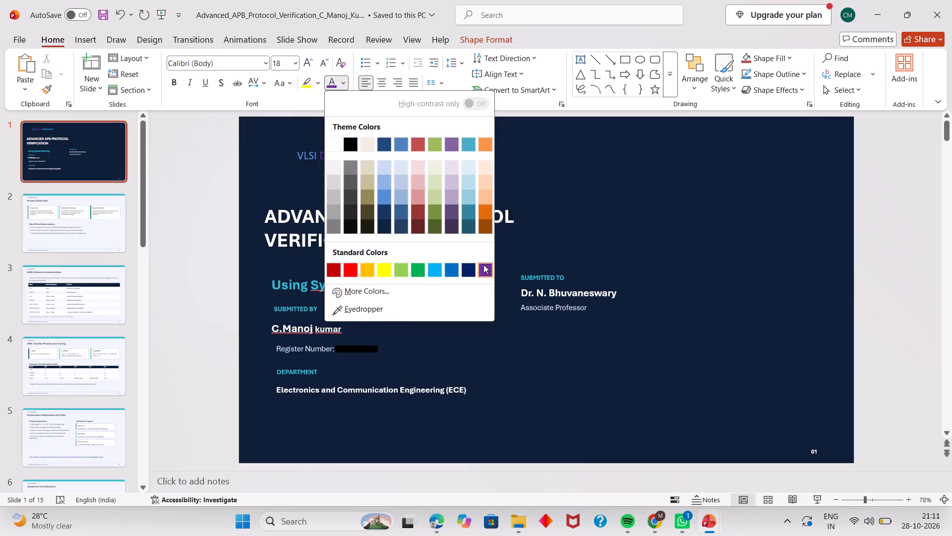
Erase VLSI DESIGN from the heading text box, leaving only the word VERIFICATION.
left_click(332, 175)
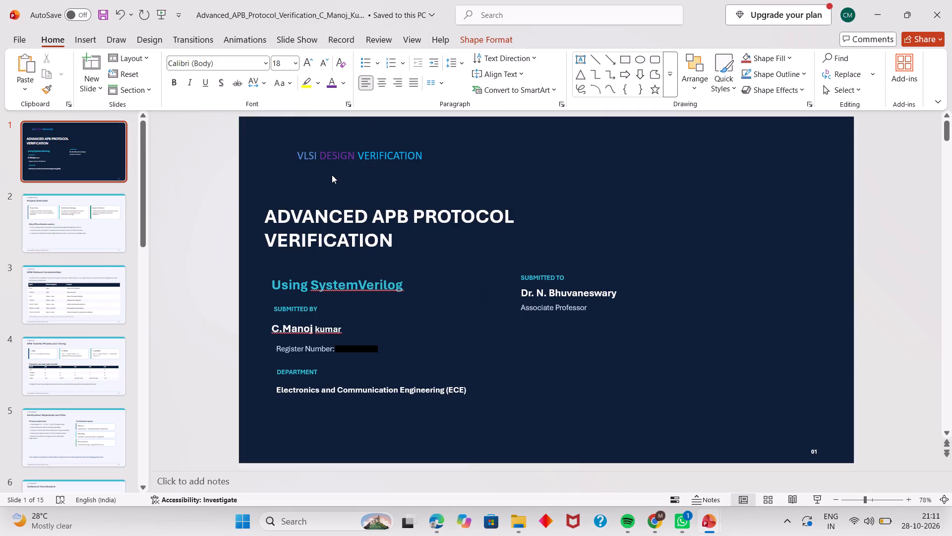
left_click(330, 158)
left_click(330, 158)
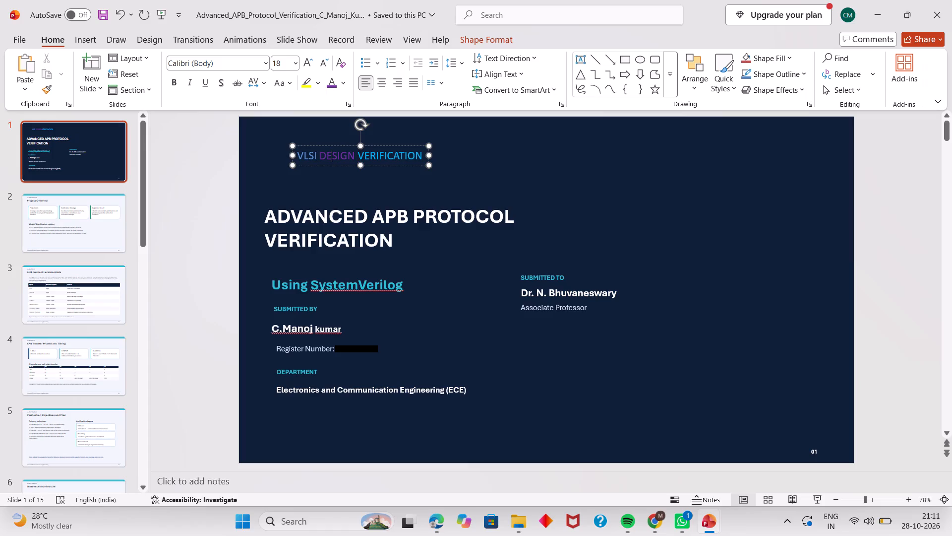
left_click_drag(357, 155, 353, 155)
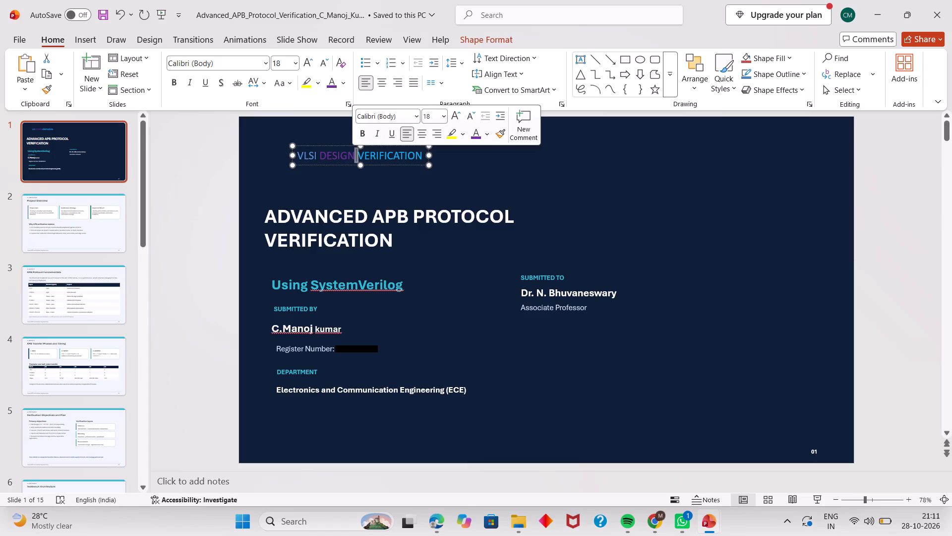
key("BackSpace")
key("BackSpace")
key("BackSpace")
key("BackSpace")
key("BackSpace")
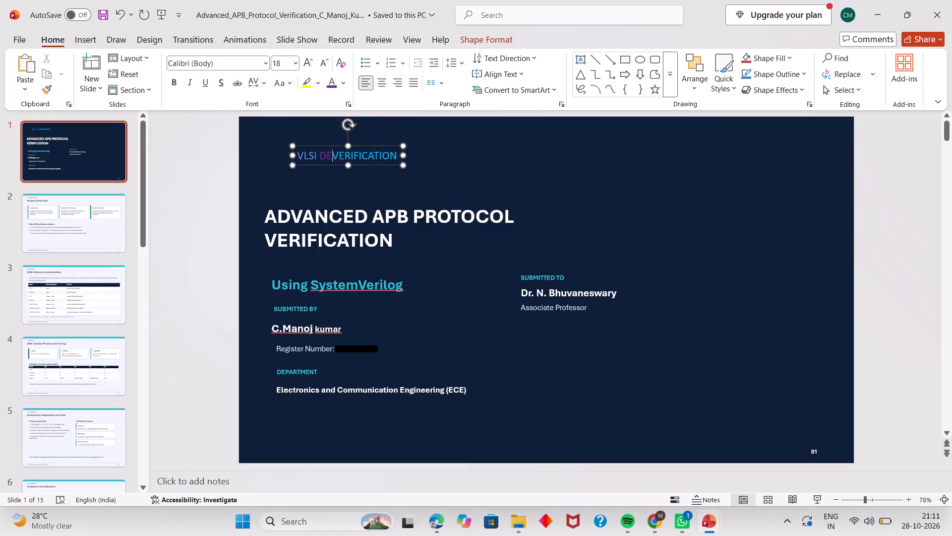
key("BackSpace")
key("BackSpace")
key("BackSpace")
key("BackSpace")
key("BackSpace")
key("BackSpace")
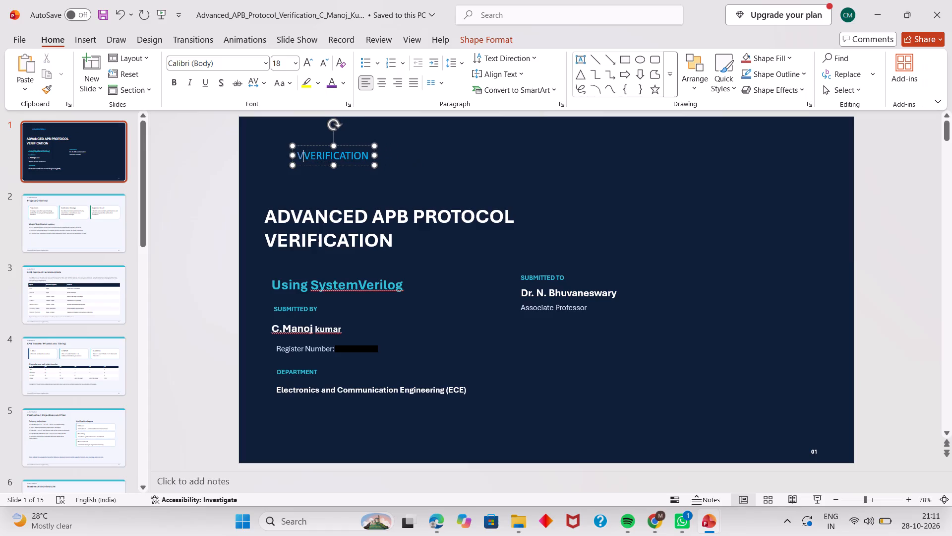
key("BackSpace")
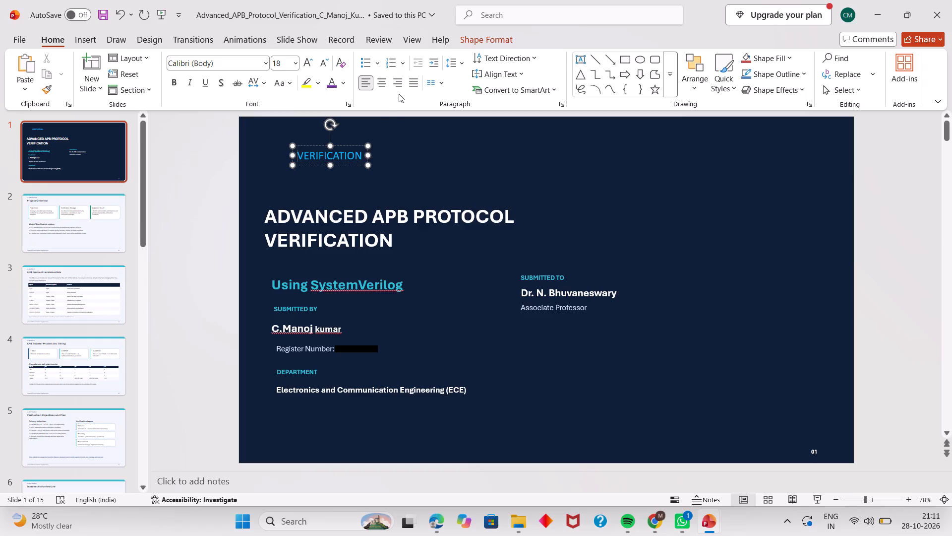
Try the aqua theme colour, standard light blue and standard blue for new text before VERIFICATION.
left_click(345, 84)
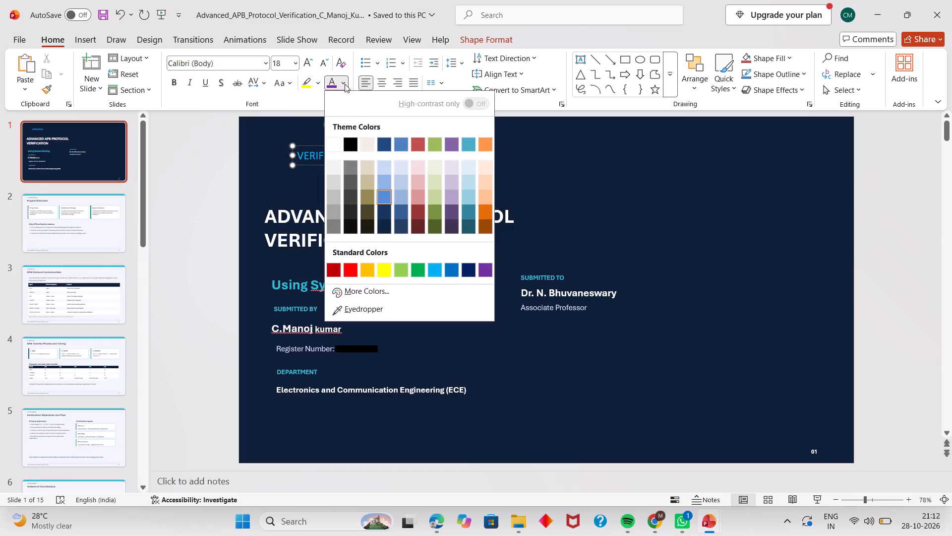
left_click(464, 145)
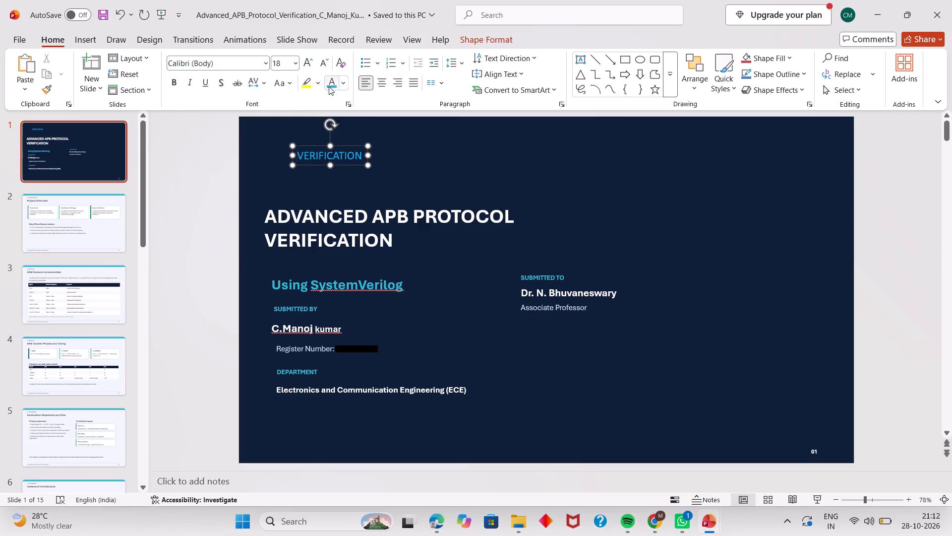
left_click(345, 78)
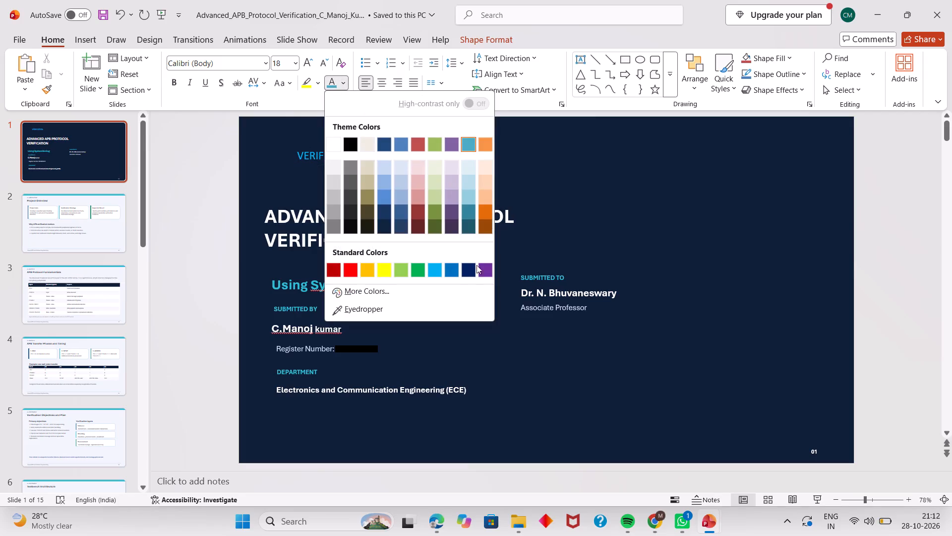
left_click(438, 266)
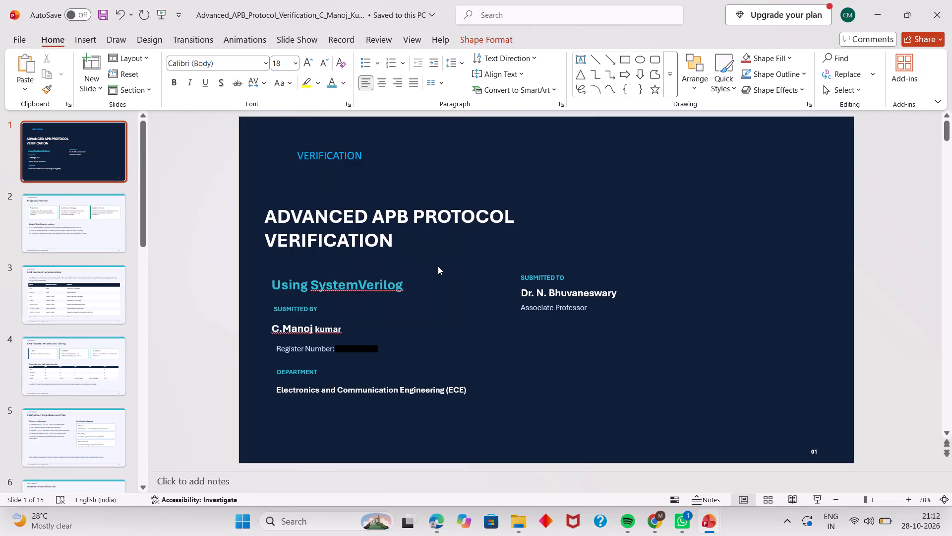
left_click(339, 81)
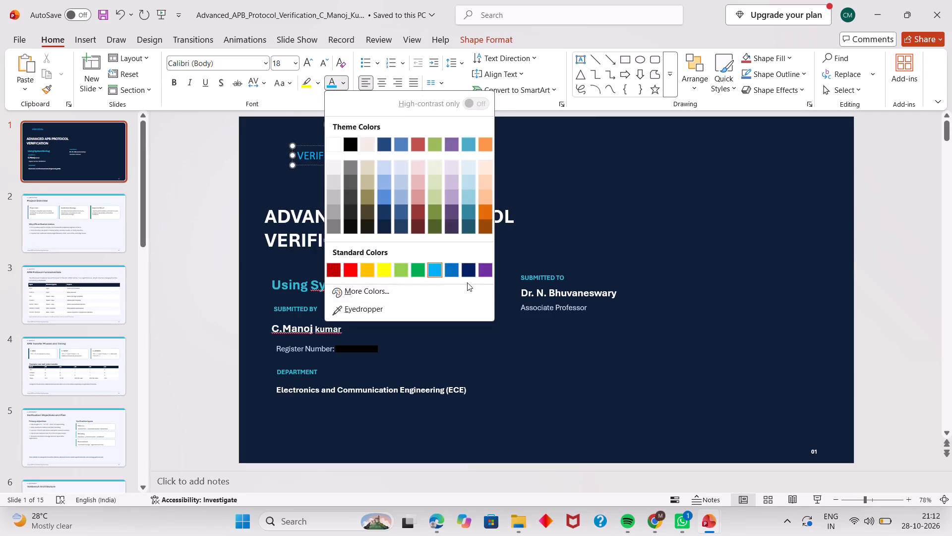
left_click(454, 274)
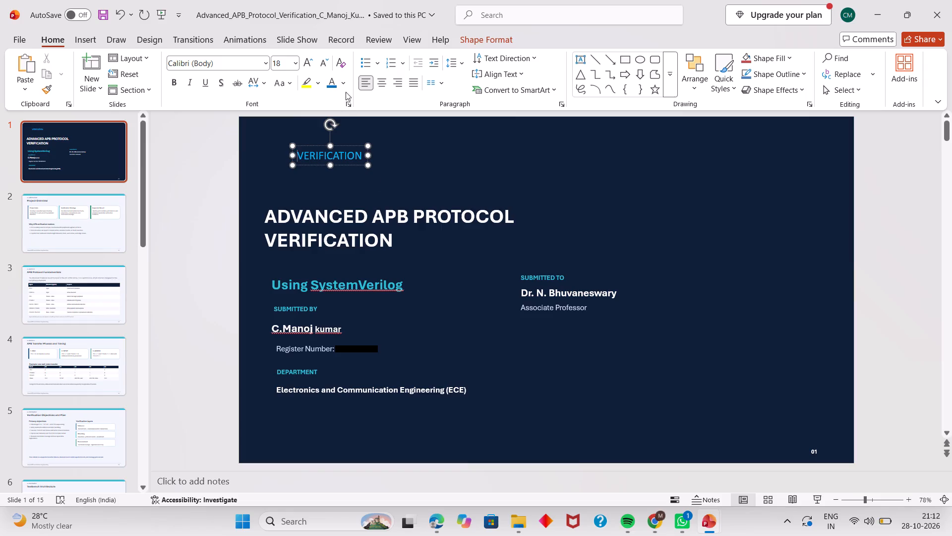
Set the font colour before VERIFICATION to a lighter aqua theme shade, test it with sample characters and erase them.
left_click(346, 76)
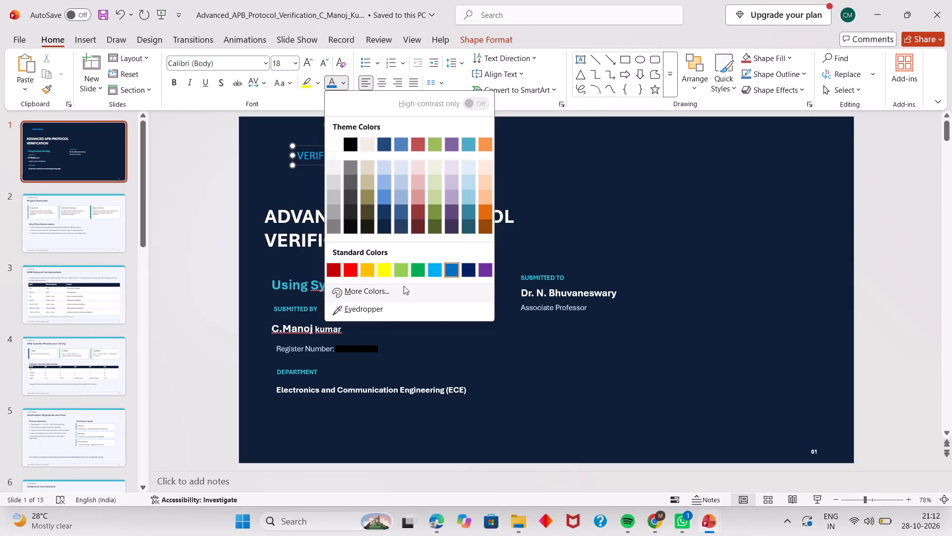
left_click(471, 202)
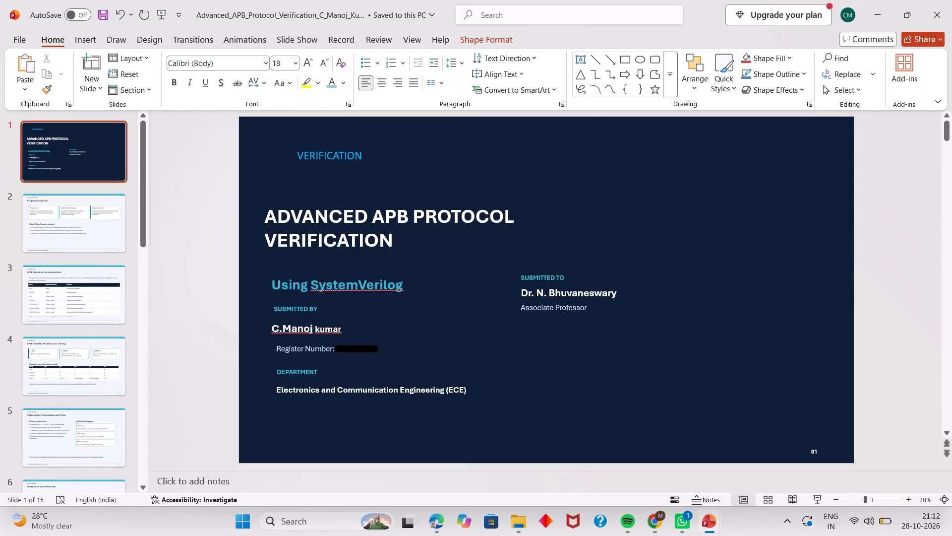
type("gjjfj")
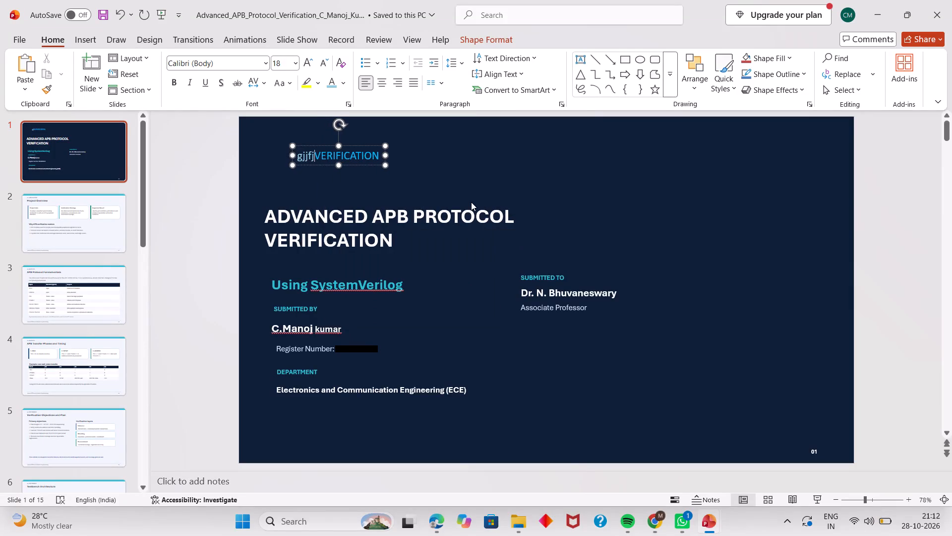
key("BackSpace")
key("BackSpace")
key("BackSpace")
key("BackSpace")
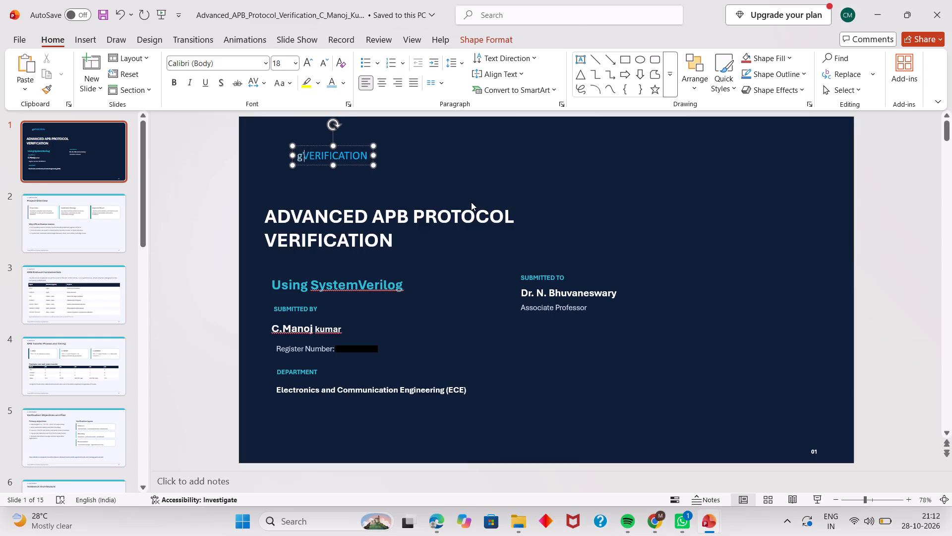
key("BackSpace")
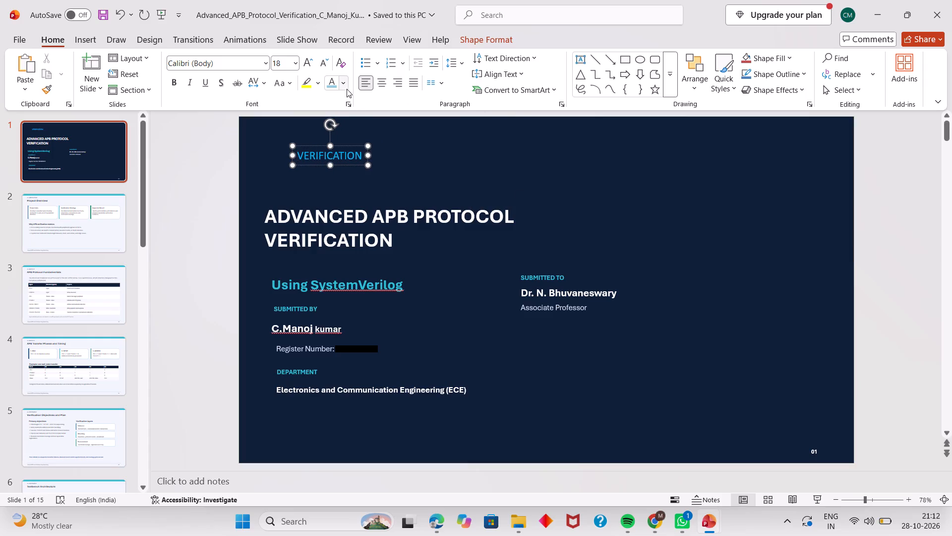
Set a custom light cyan font colour, #79E8F7, before VERIFICATION in the heading and test it with the characters gjg.
left_click(345, 85)
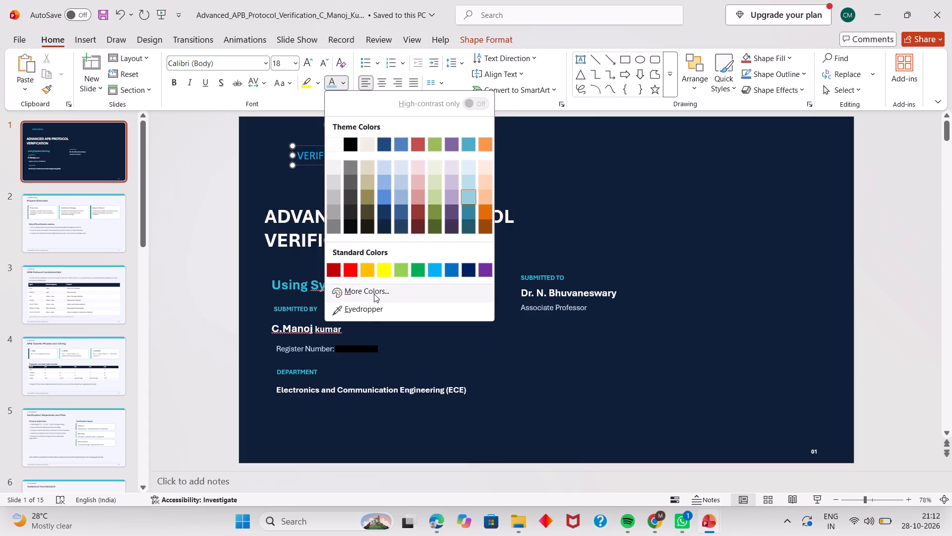
left_click(374, 292)
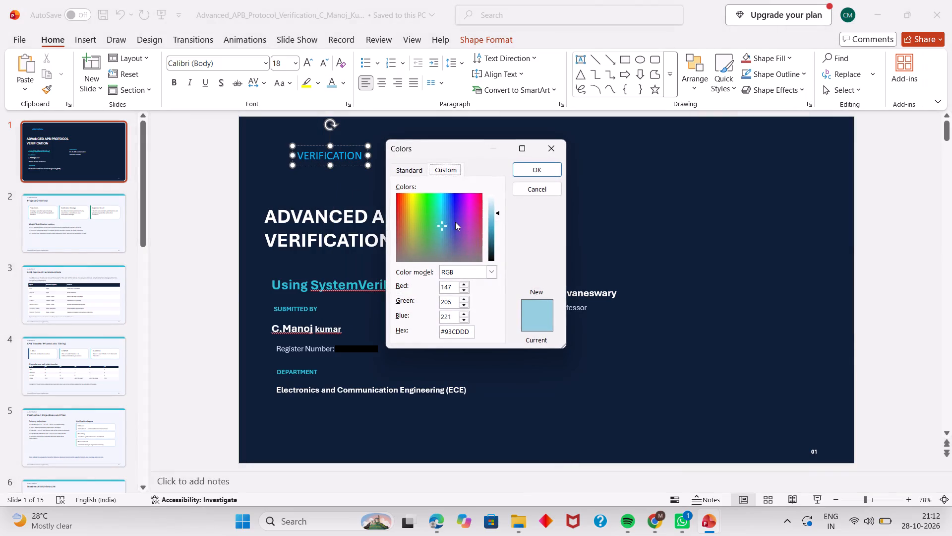
left_click_drag(440, 225, 442, 219)
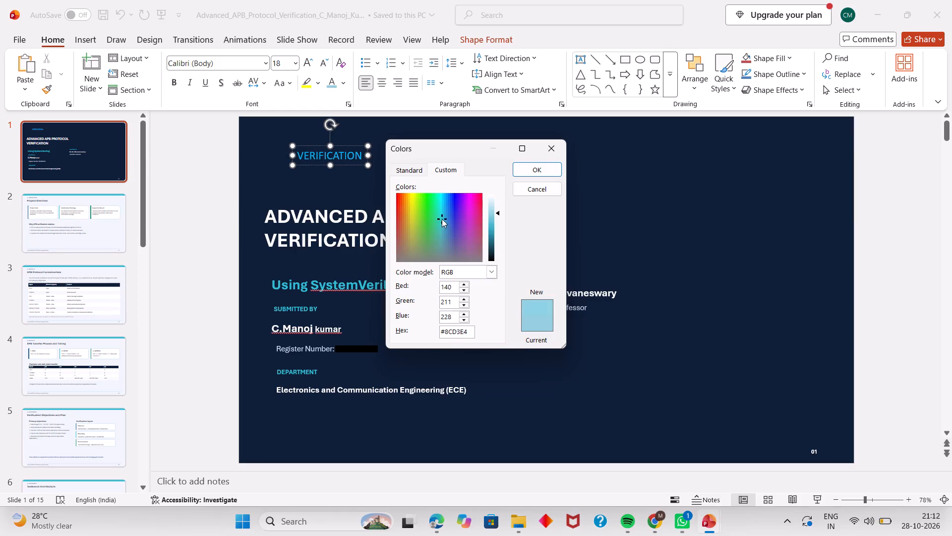
left_click_drag(442, 219, 447, 205)
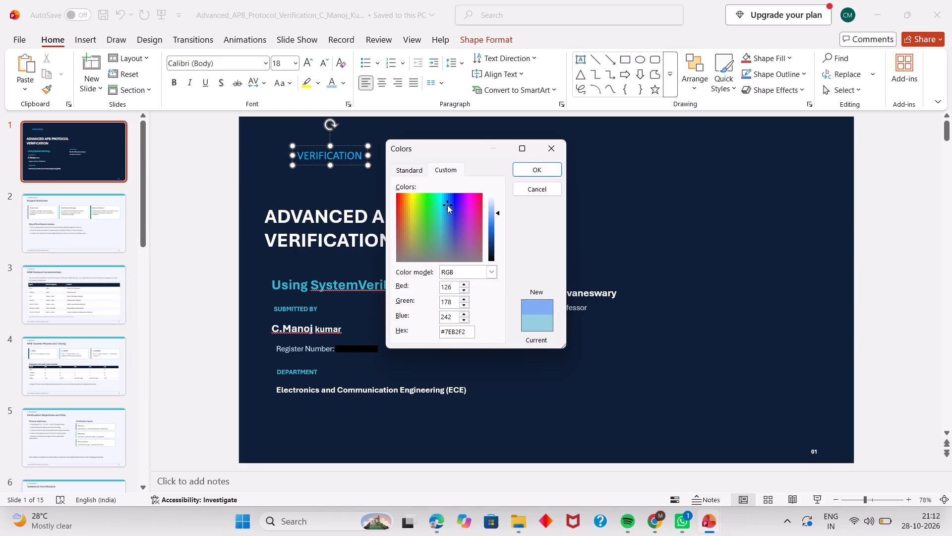
left_click_drag(447, 205, 435, 259)
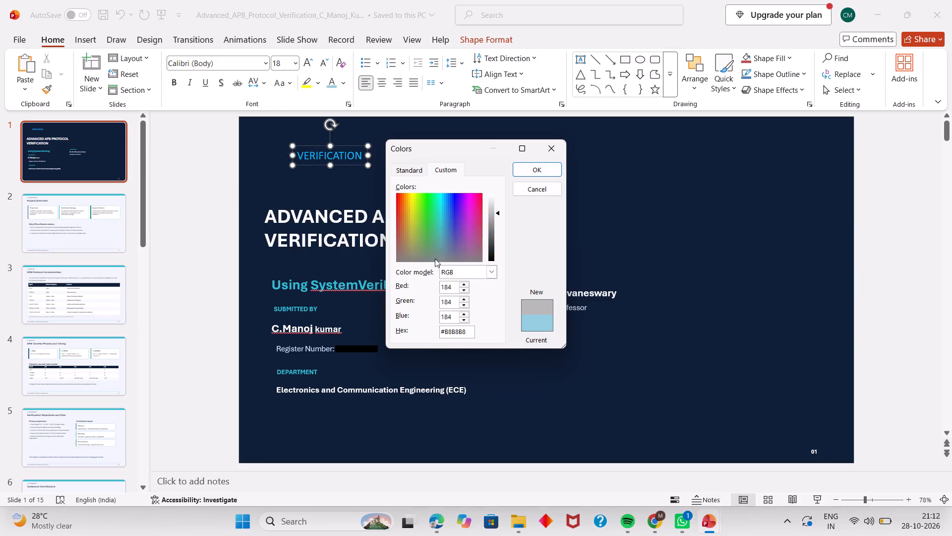
left_click_drag(435, 259, 456, 210)
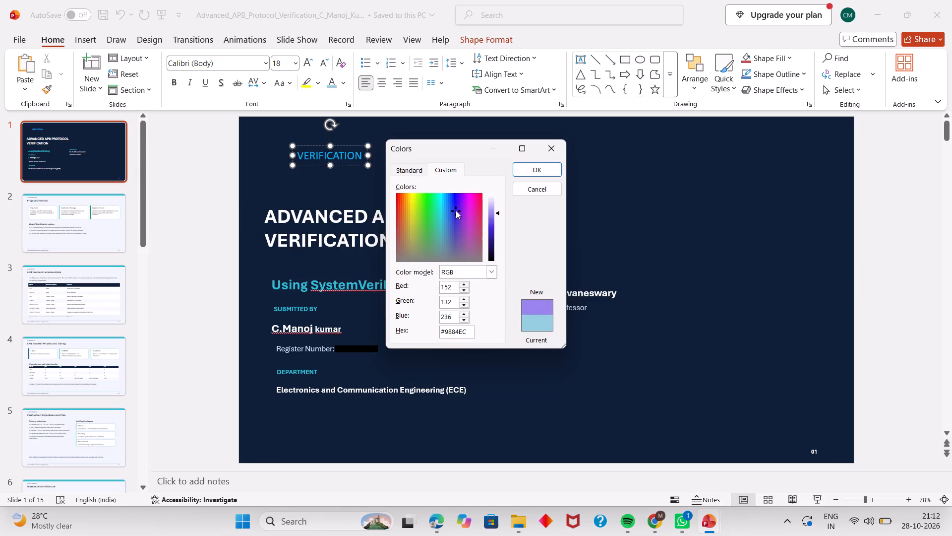
left_click_drag(456, 210, 457, 209)
left_click_drag(457, 209, 533, 171)
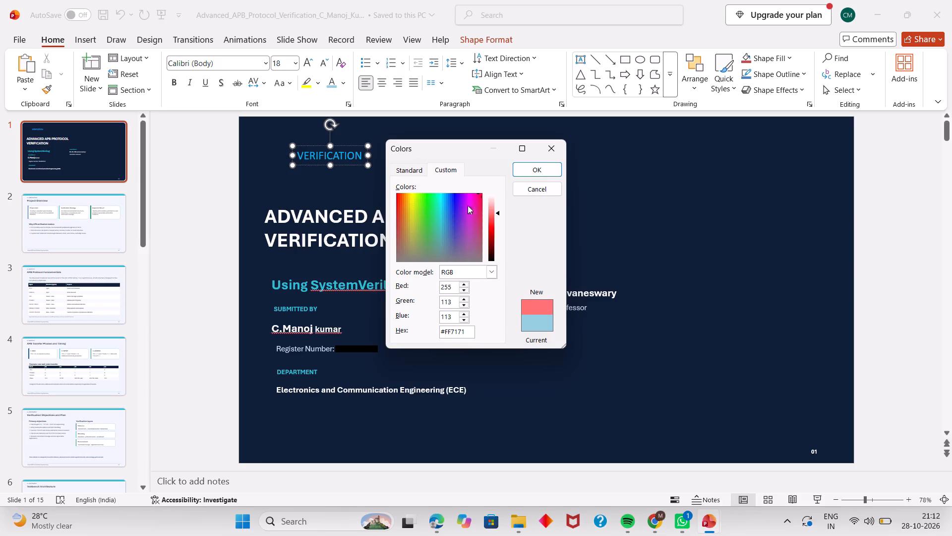
left_click_drag(453, 215, 451, 228)
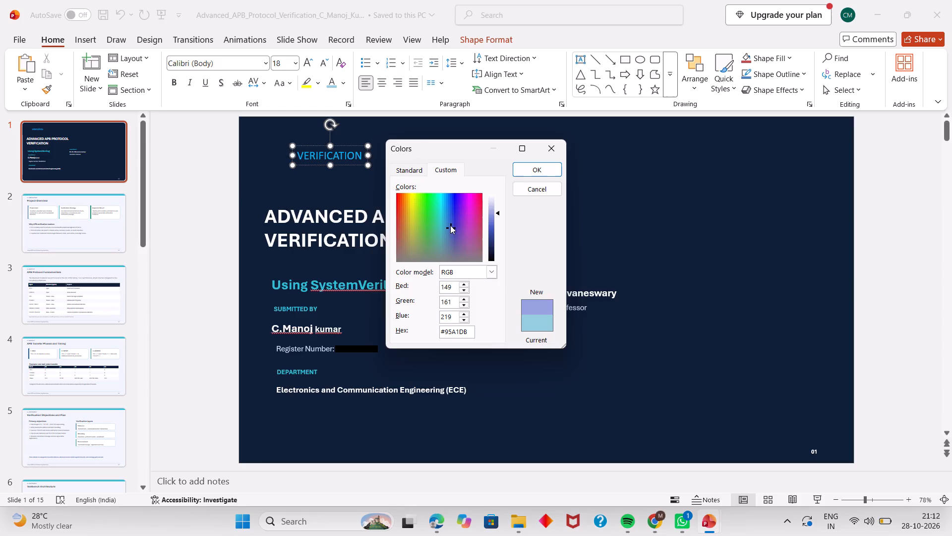
left_click_drag(451, 225, 455, 219)
left_click_drag(455, 219, 456, 257)
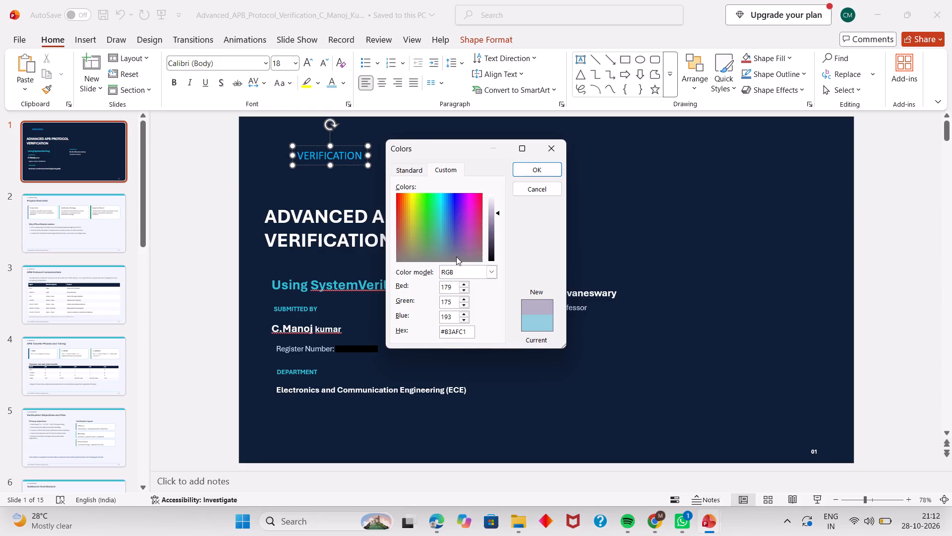
left_click_drag(456, 257, 460, 226)
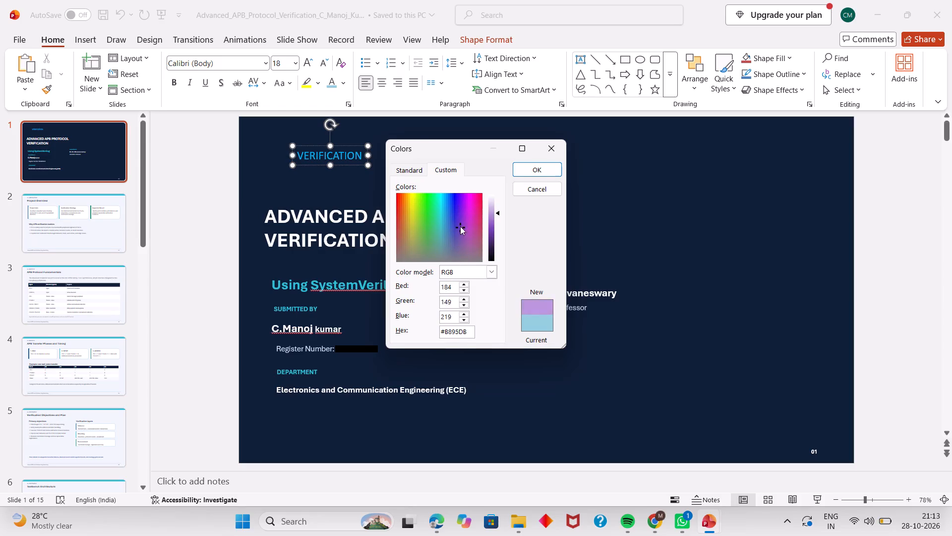
left_click_drag(460, 226, 453, 210)
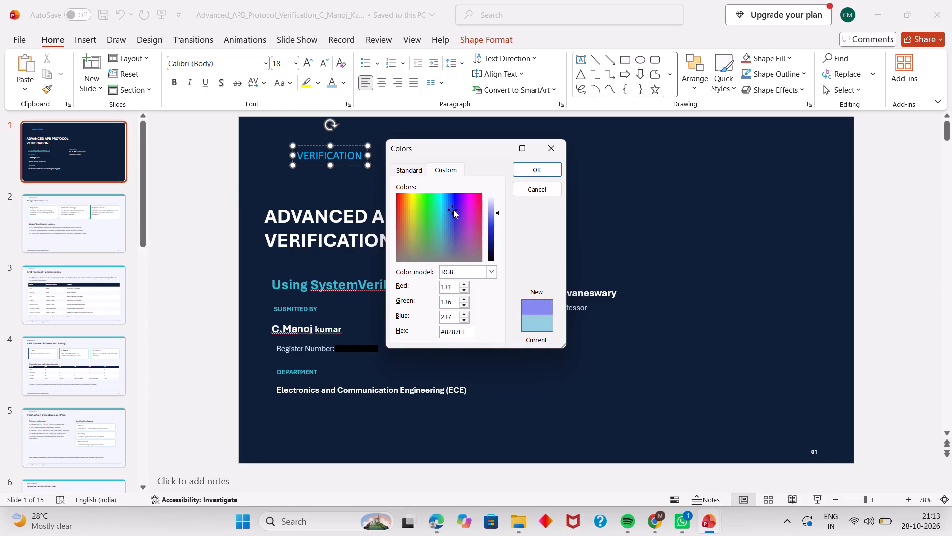
left_click_drag(453, 210, 450, 210)
left_click_drag(450, 210, 450, 210)
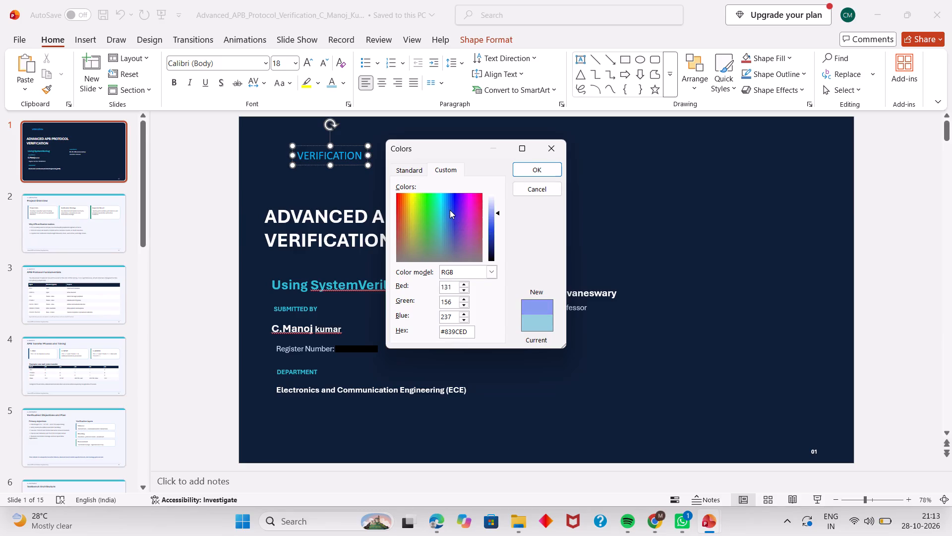
left_click_drag(450, 210, 447, 209)
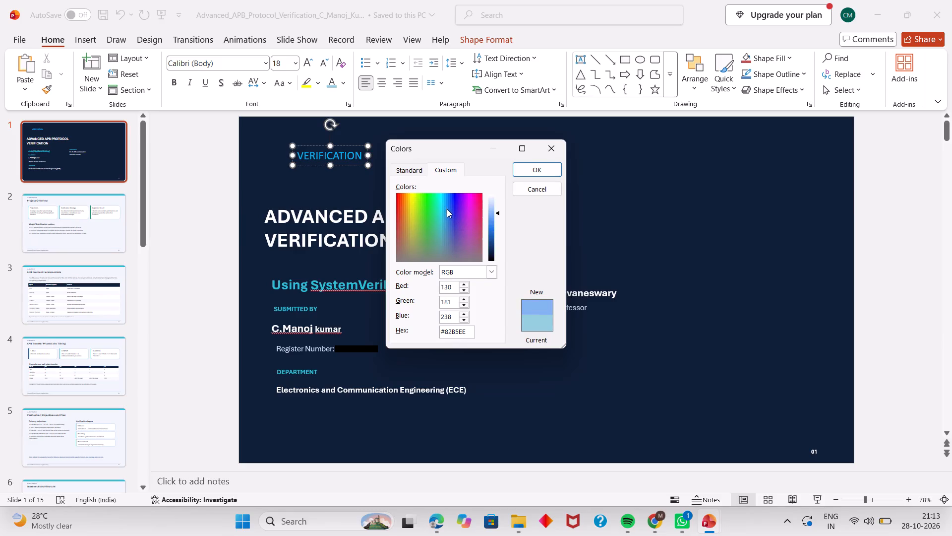
left_click_drag(447, 209, 452, 210)
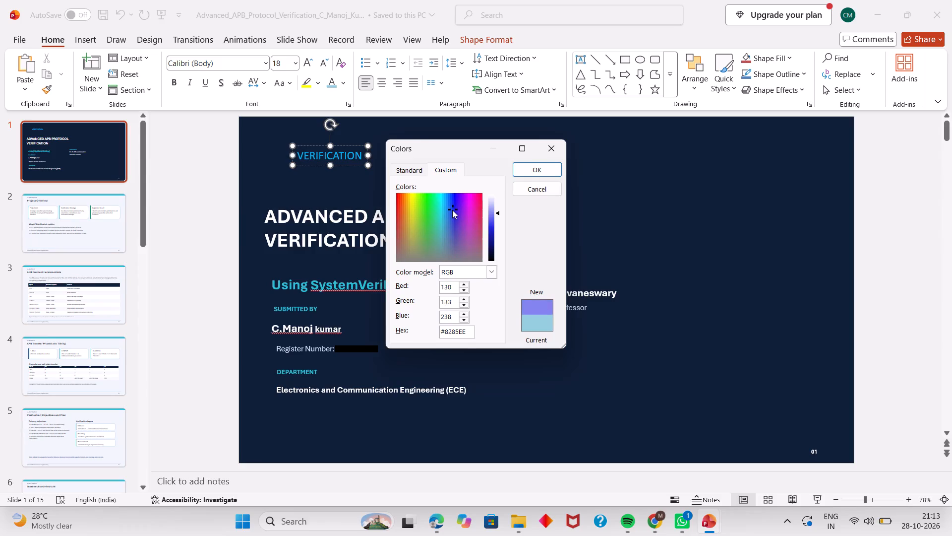
left_click_drag(452, 210, 455, 230)
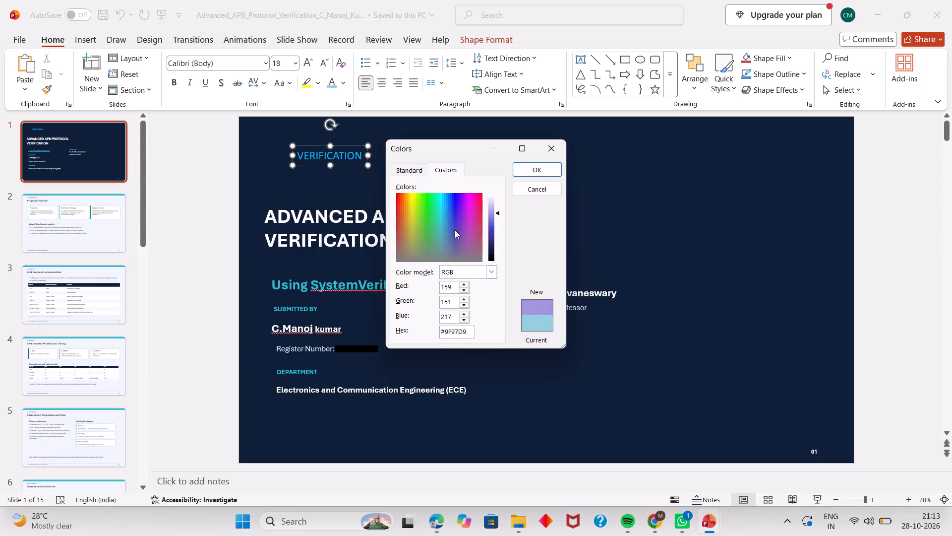
left_click_drag(455, 230, 457, 221)
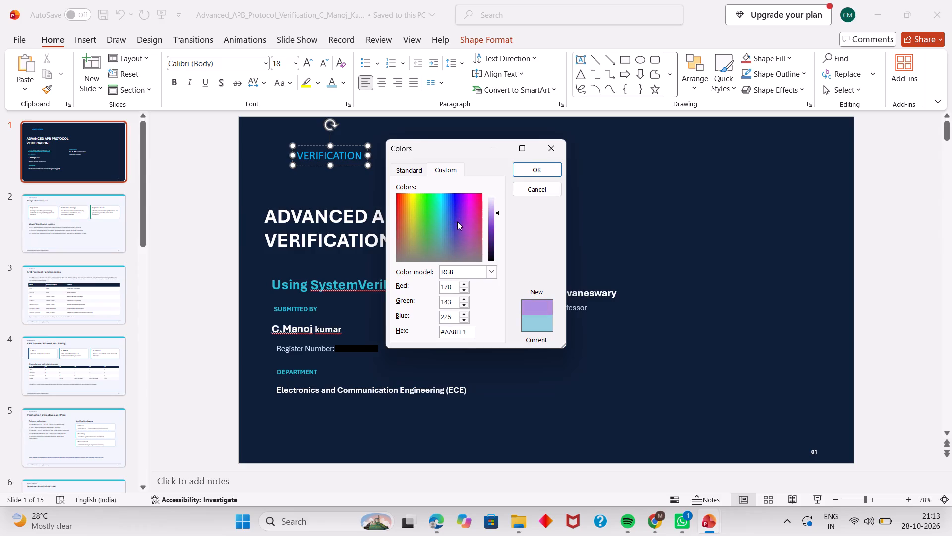
left_click_drag(457, 221, 439, 217)
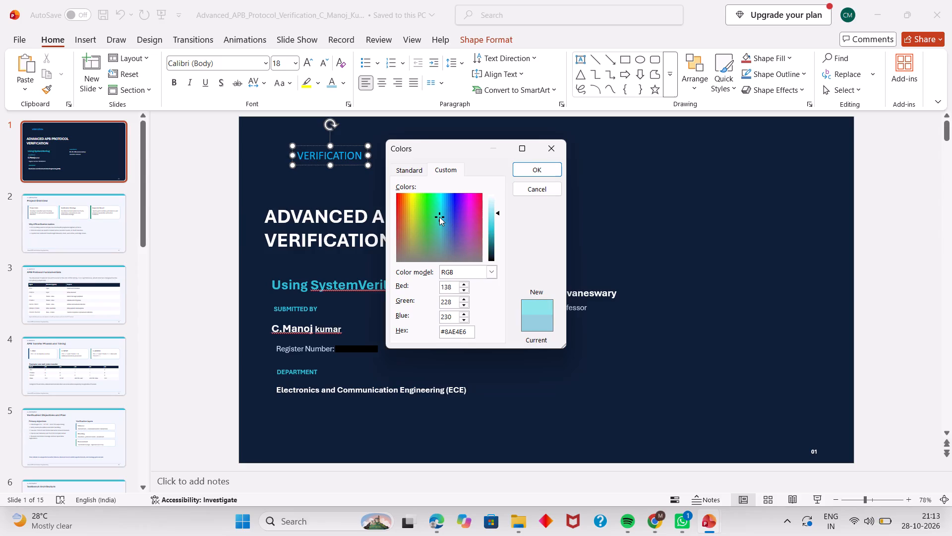
left_click_drag(439, 217, 439, 212)
left_click_drag(439, 212, 441, 201)
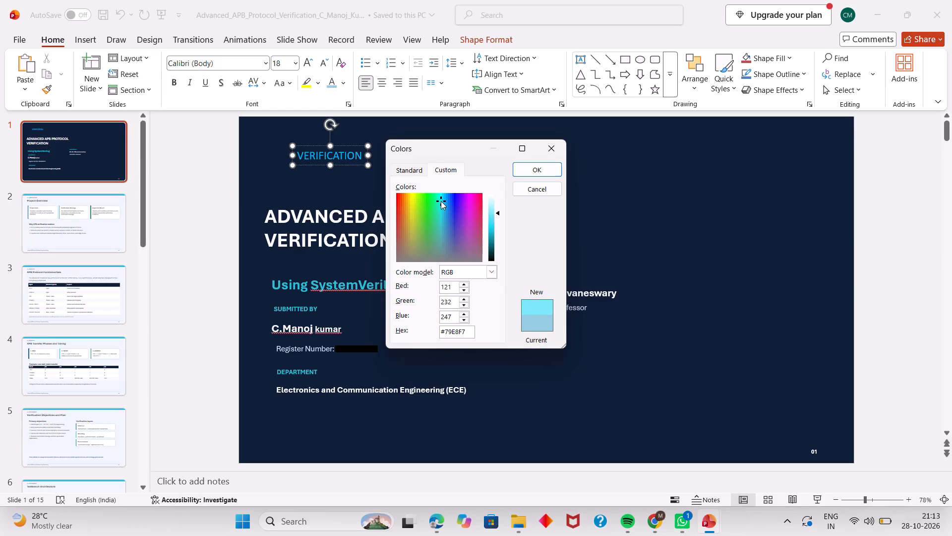
left_click(532, 171)
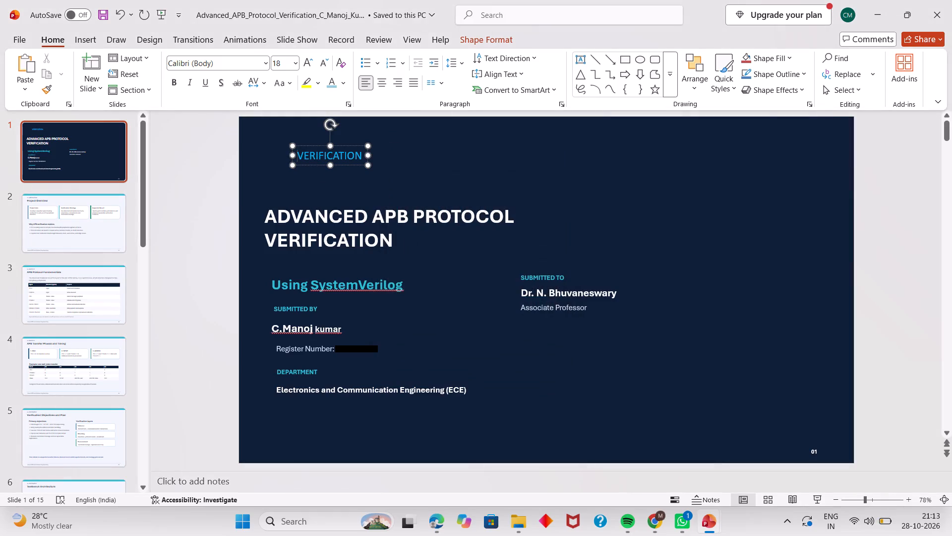
type("gjg")
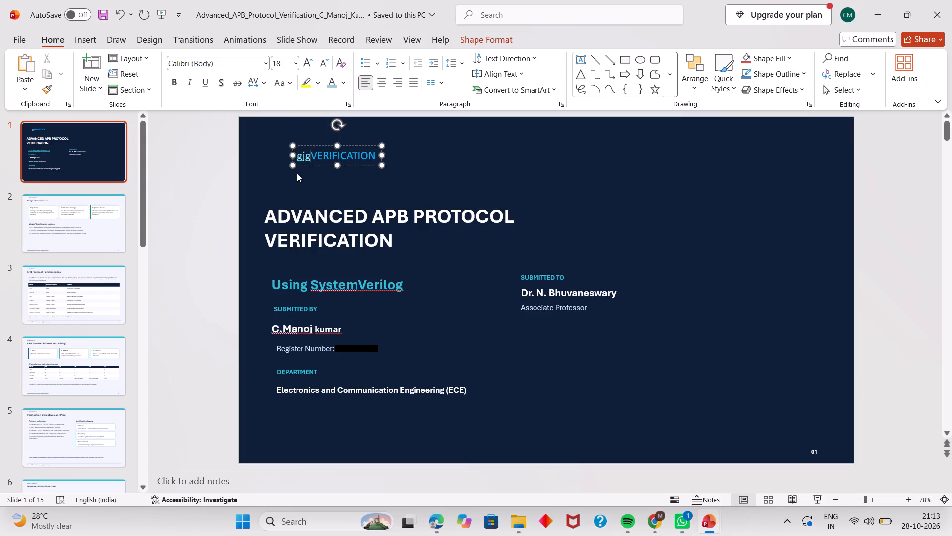
Erase all the text from the heading text box, including the test characters and the word VERIFICATION.
left_click(375, 157)
key("BackSpace")
key("BackSpace")
key("BackSpace")
key("BackSpace")
key("BackSpace")
key("BackSpace")
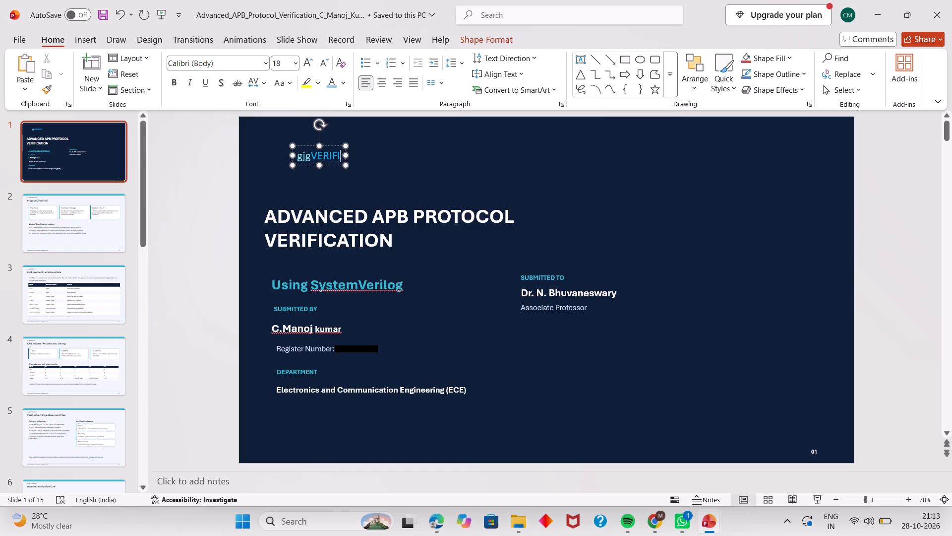
key("BackSpace")
key("BackSpace")
key("BackSpace")
key("BackSpace")
key("BackSpace")
key("BackSpace")
key("BackSpace")
key("BackSpace")
key("BackSpace")
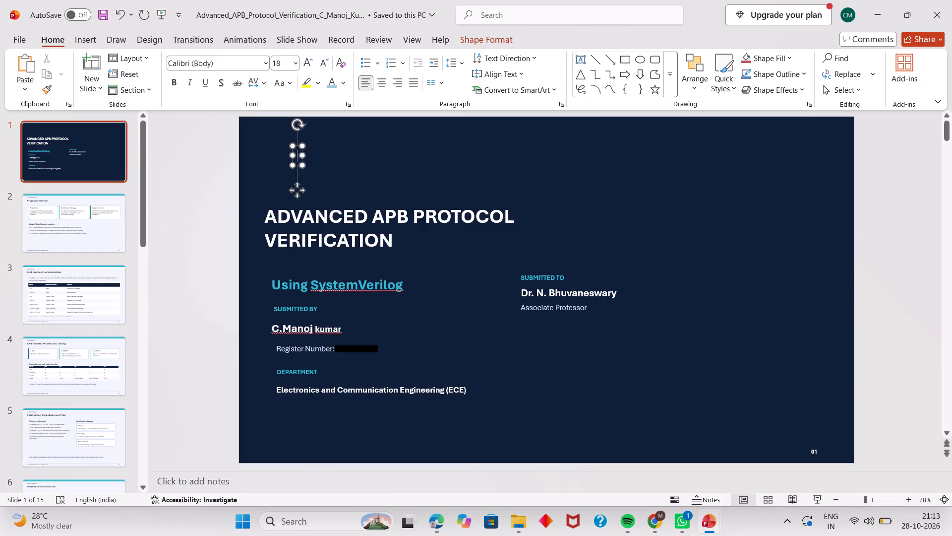
Enter VLSI DESIGN VERIFICATION as the heading text in the emptied text box.
type("VLSI")
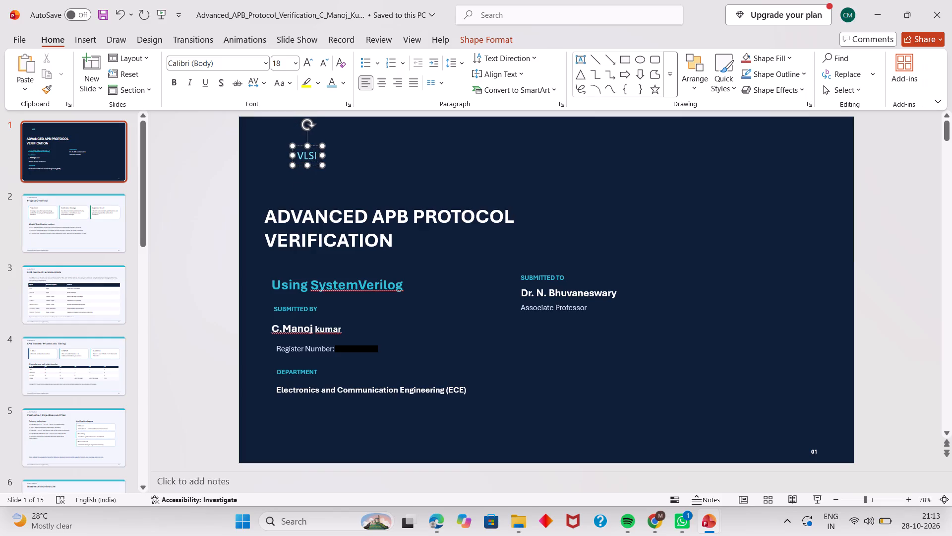
key("space")
type("DESIGN")
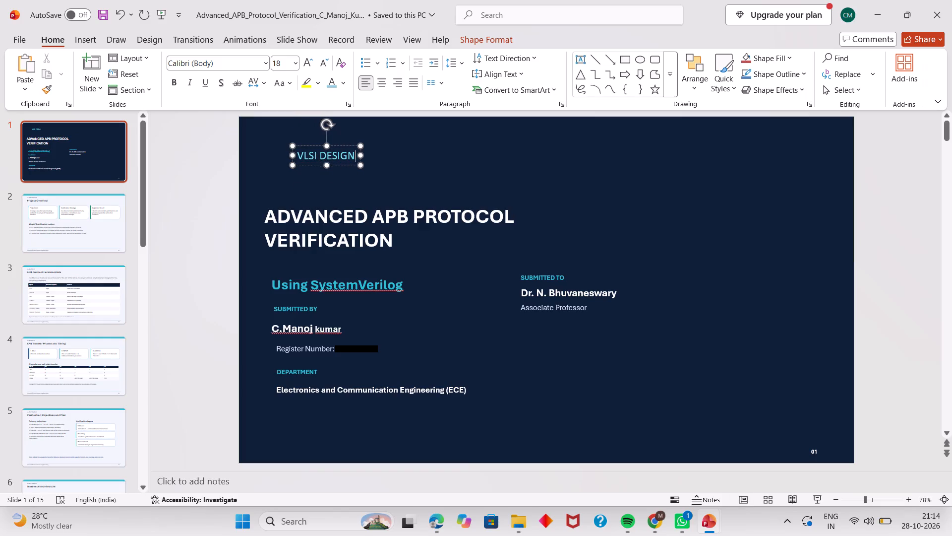
key("space")
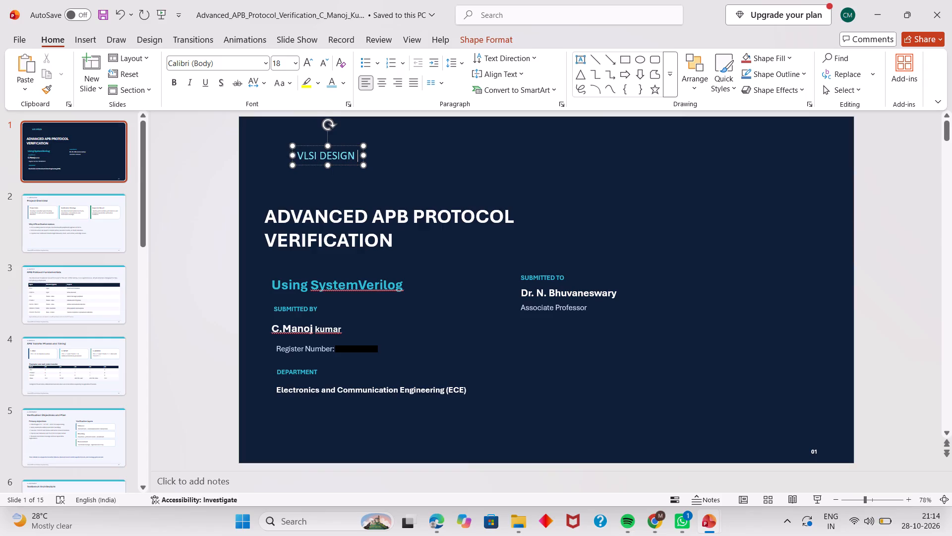
type("VERIFI")
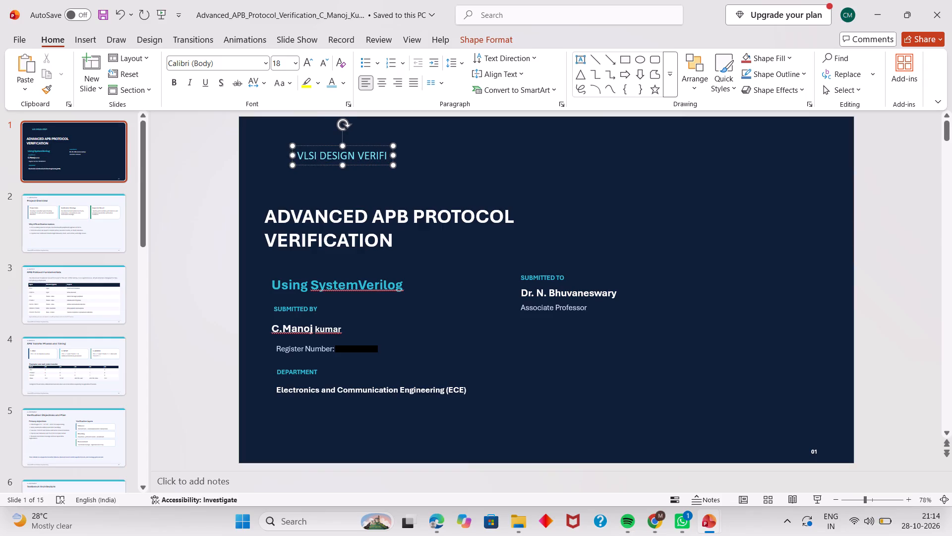
type("CATION")
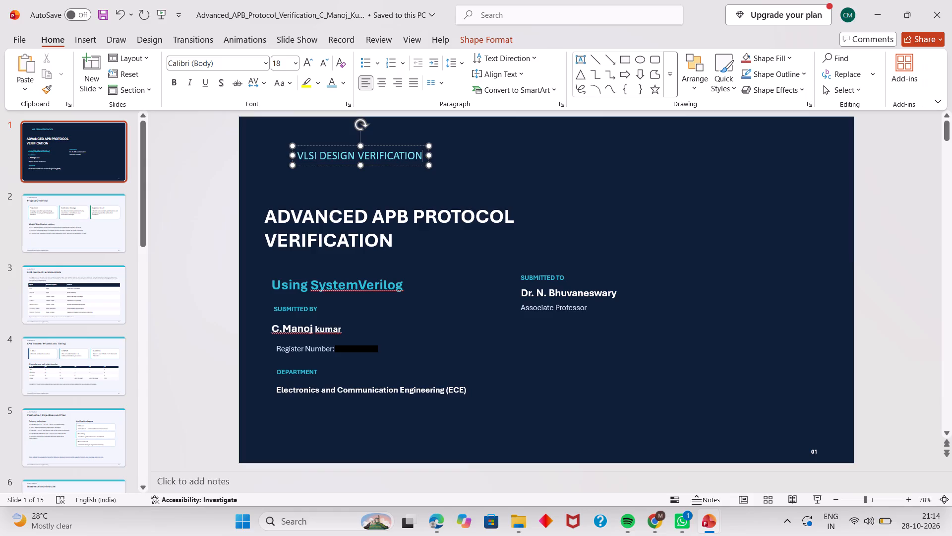
left_click(456, 160)
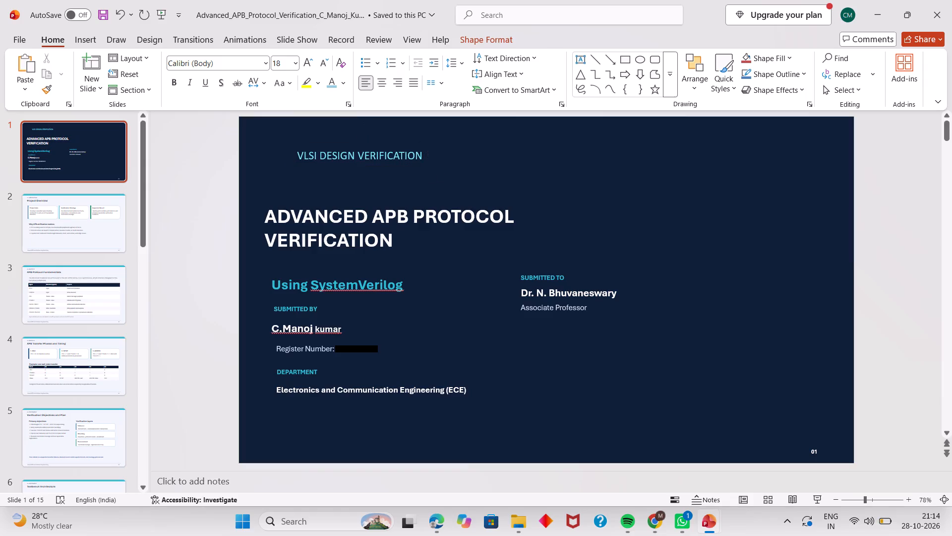
Set the font size of the word DESIGN in the VLSI DESIGN VERIFICATION heading to 20.
left_click(341, 154)
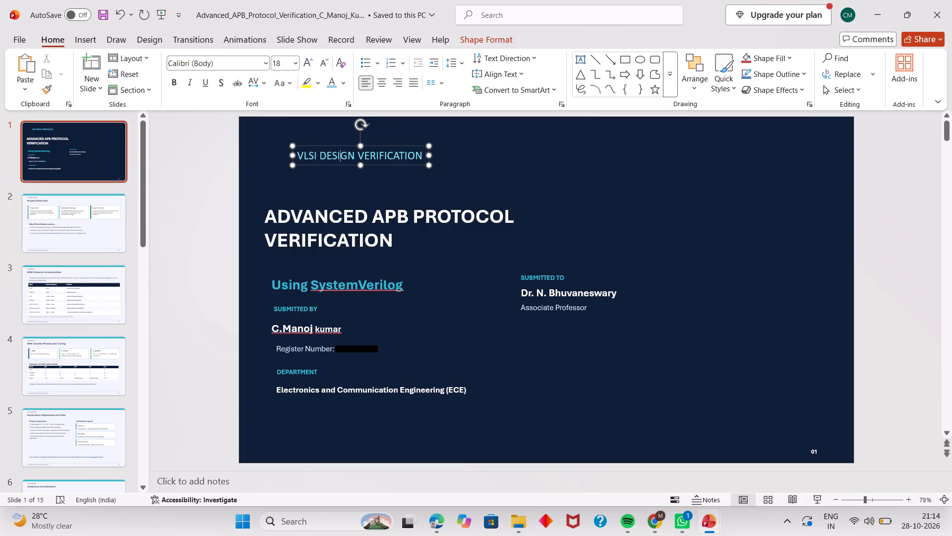
left_click(295, 62)
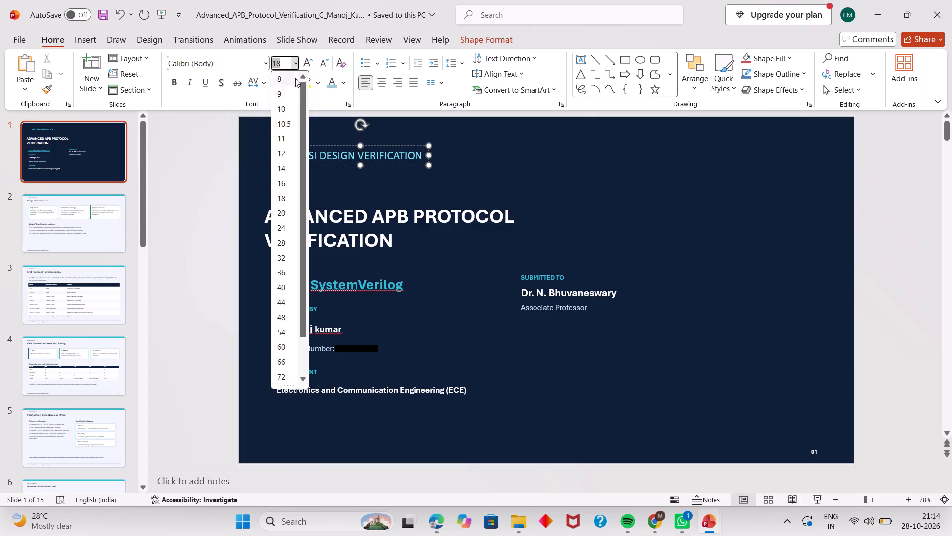
left_click(288, 207)
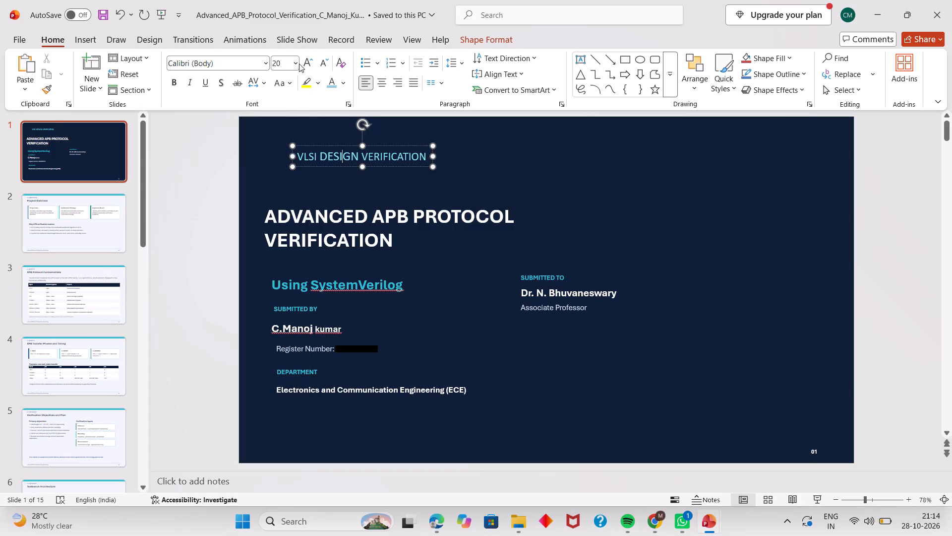
left_click(294, 63)
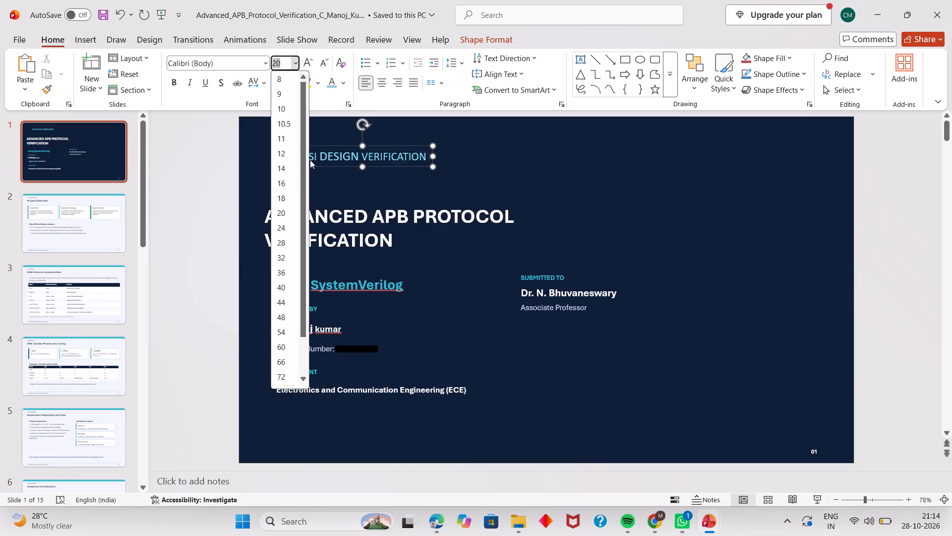
left_click(285, 212)
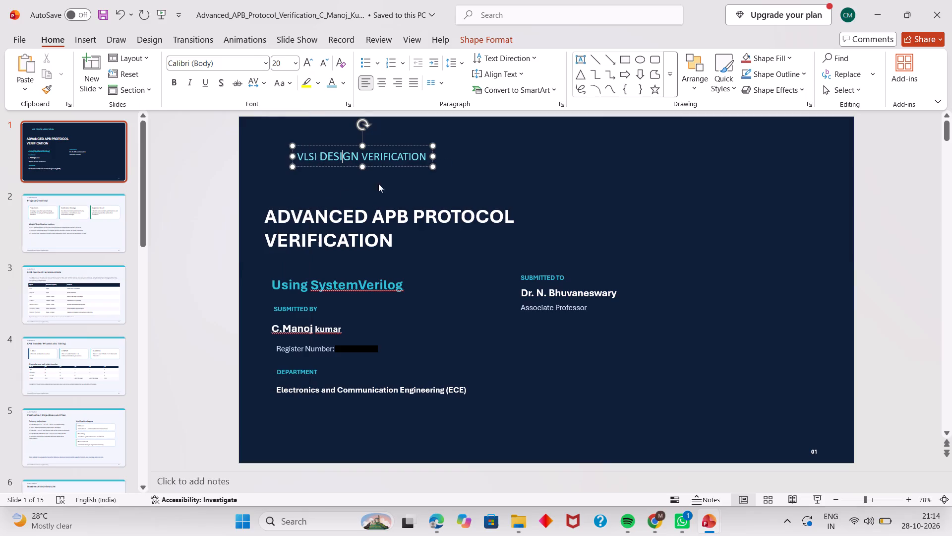
left_click(457, 166)
key("Escape")
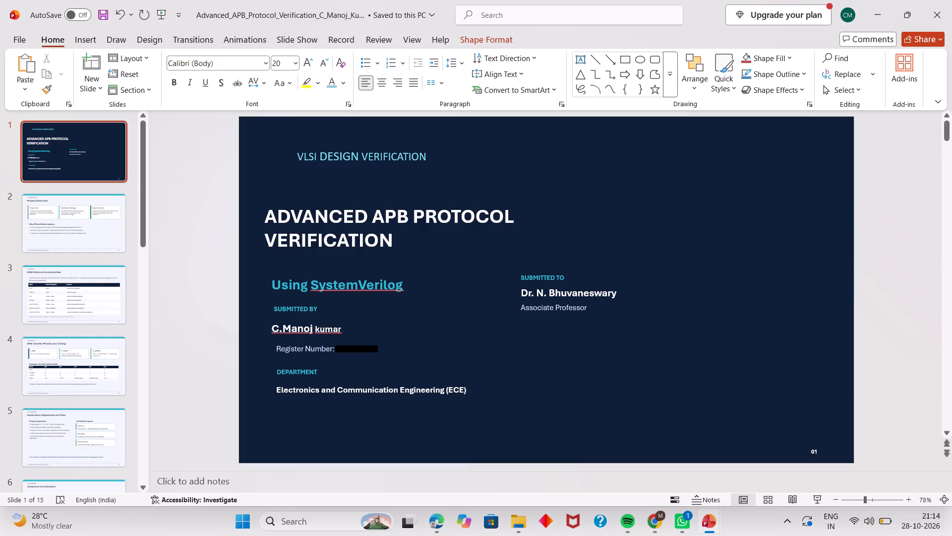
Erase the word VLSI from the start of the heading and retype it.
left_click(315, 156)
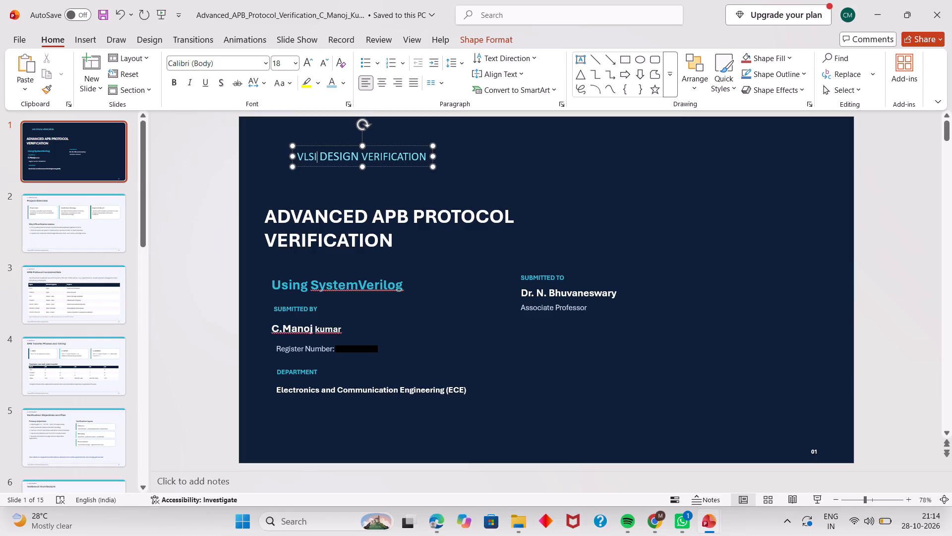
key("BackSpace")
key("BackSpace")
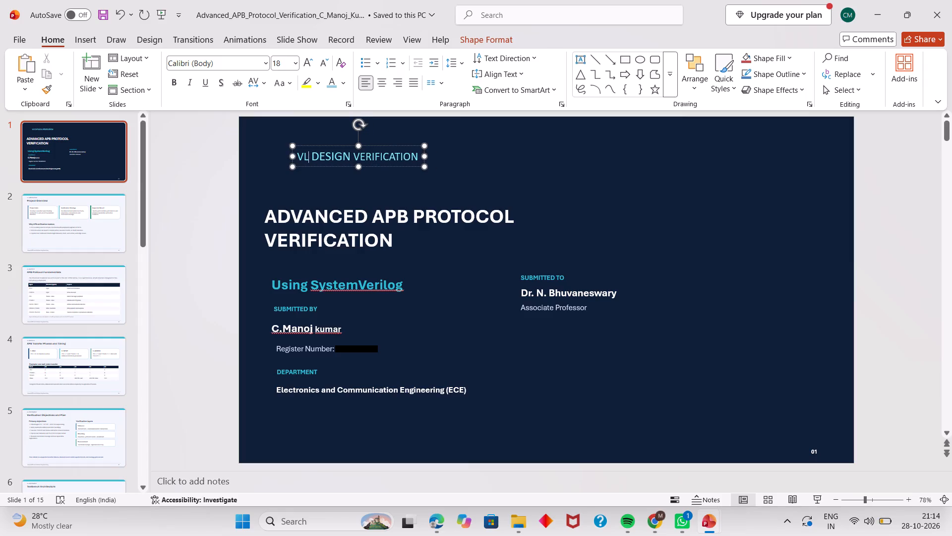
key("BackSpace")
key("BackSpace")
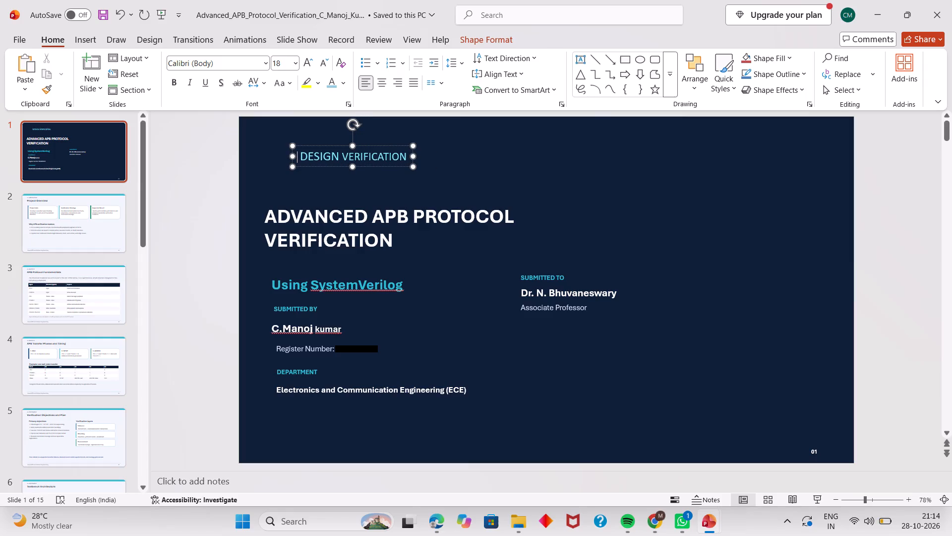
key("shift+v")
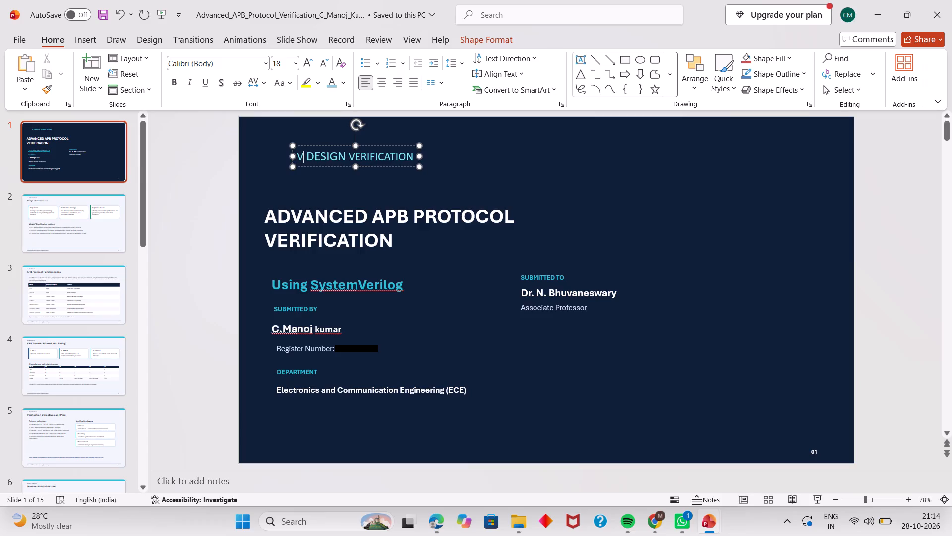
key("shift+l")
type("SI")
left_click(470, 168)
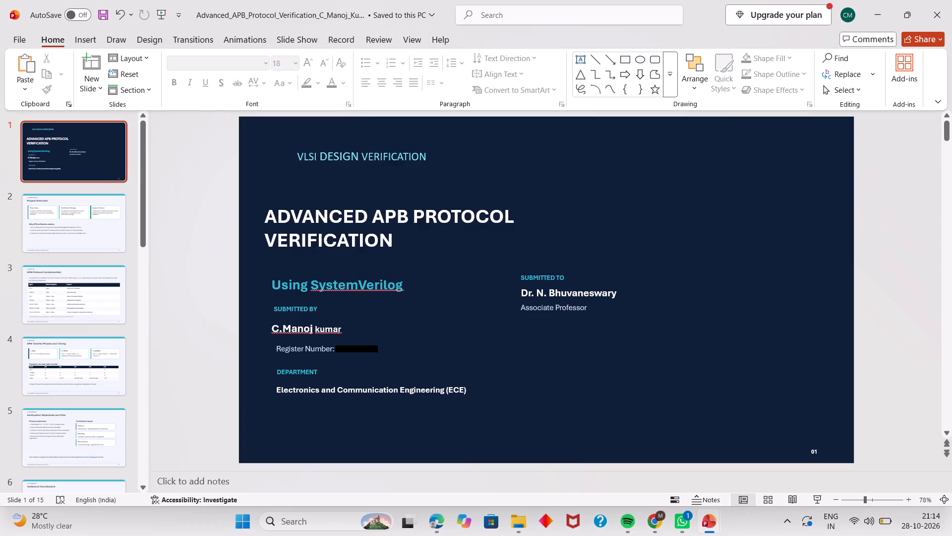
Set the font size of the last word in the submitter's name under SUBMITTED BY to 17, matching the first part.
scroll(393, 237, "down", 1)
scroll(396, 230, "up", 4)
left_click(344, 331)
left_click(351, 331)
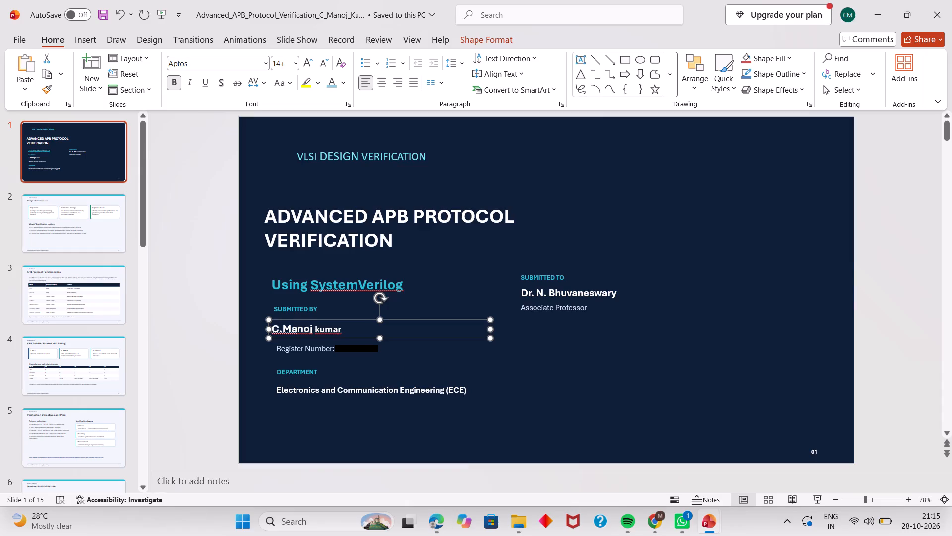
left_click_drag(274, 327, 310, 329)
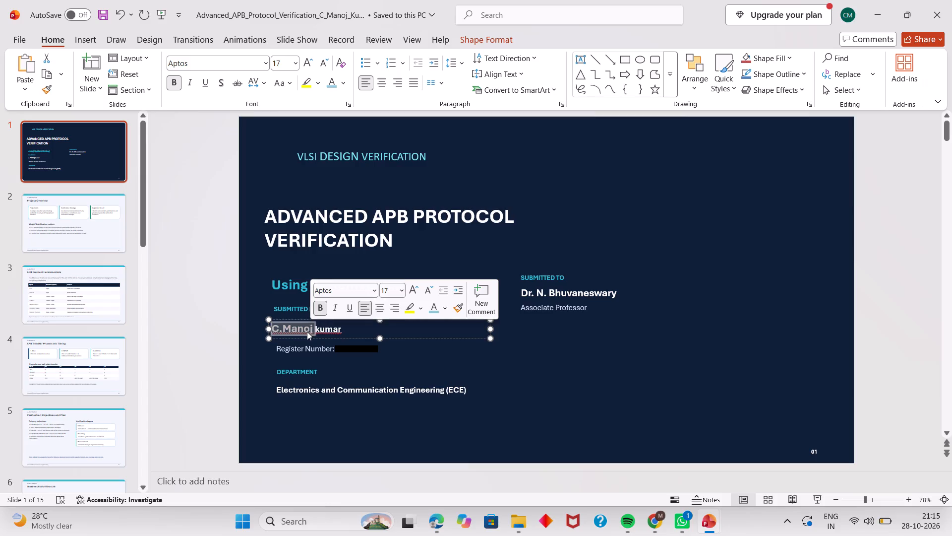
left_click(533, 389)
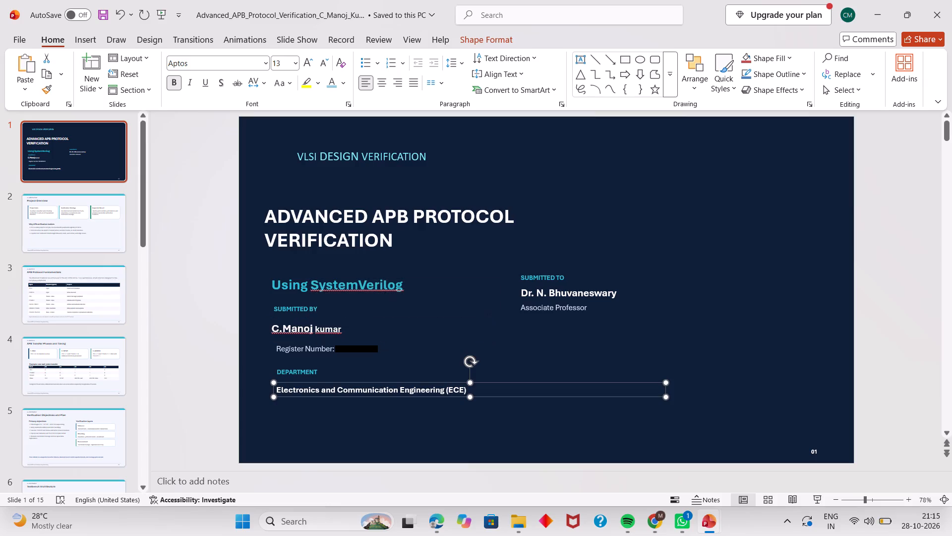
left_click(316, 330)
left_click_drag(316, 330, 347, 331)
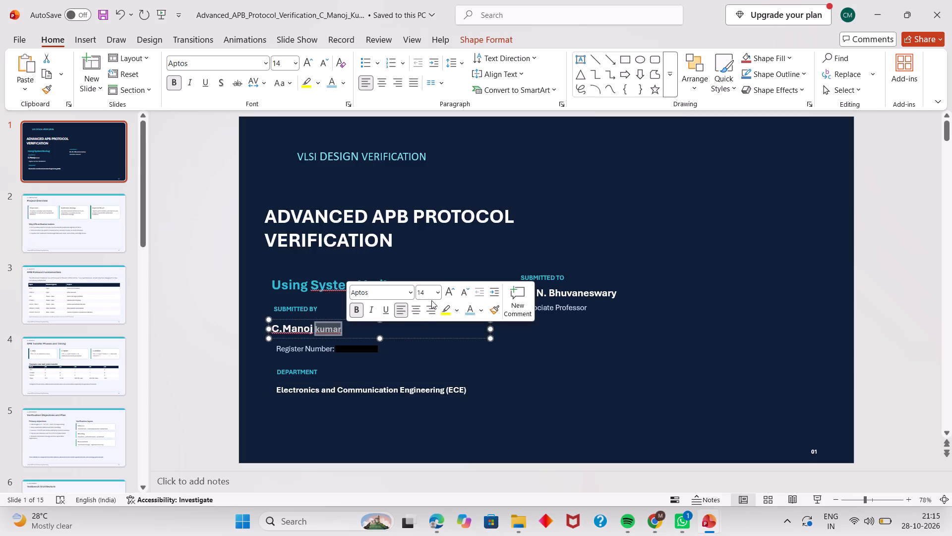
left_click(438, 295)
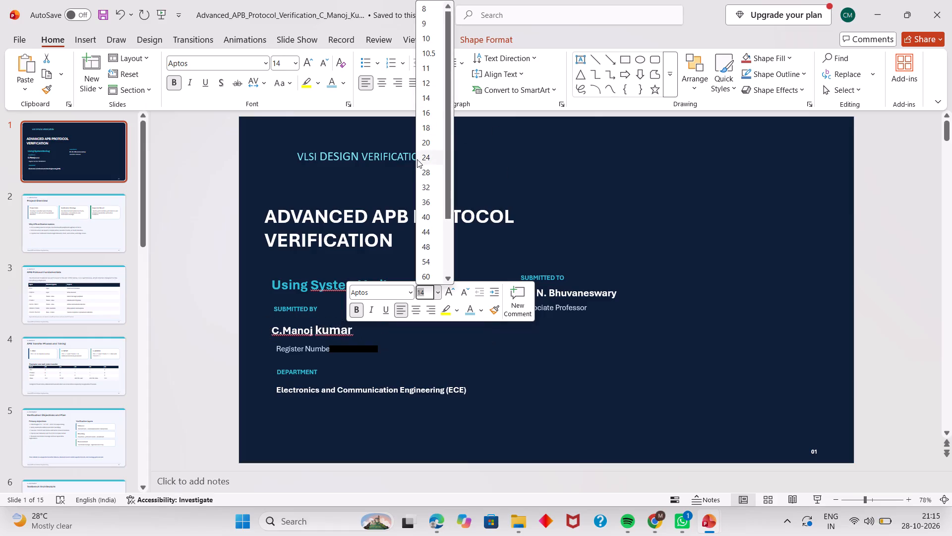
left_click(427, 292)
key("BackSpace")
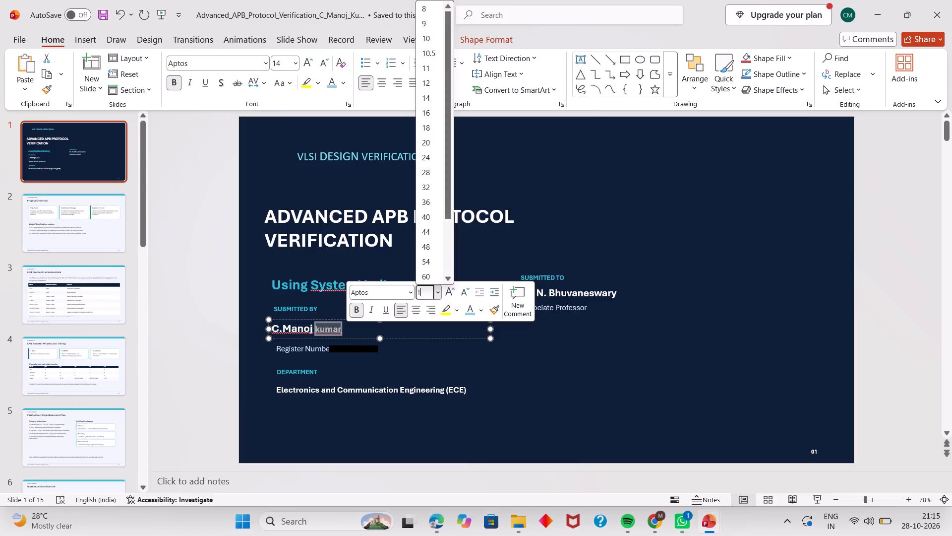
key("7")
left_click(425, 292)
left_click(570, 376)
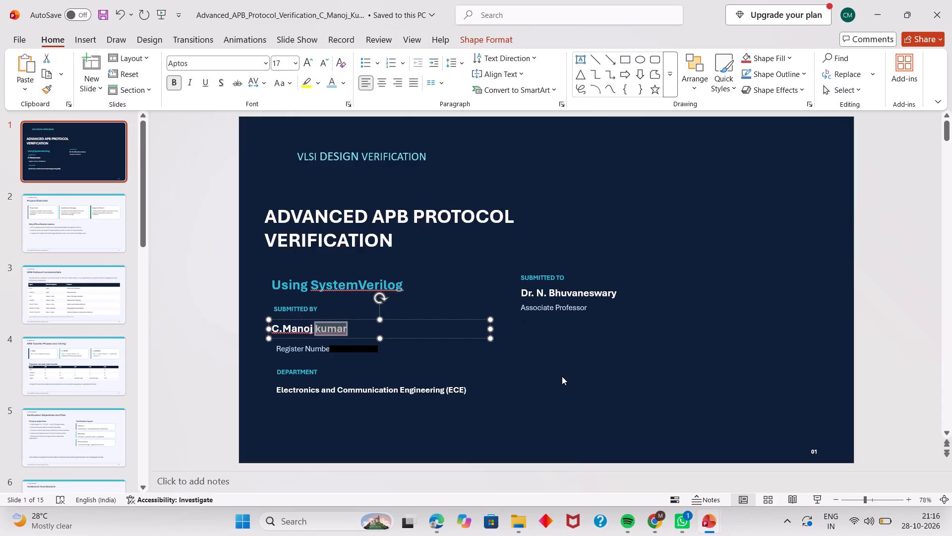
left_click(602, 368)
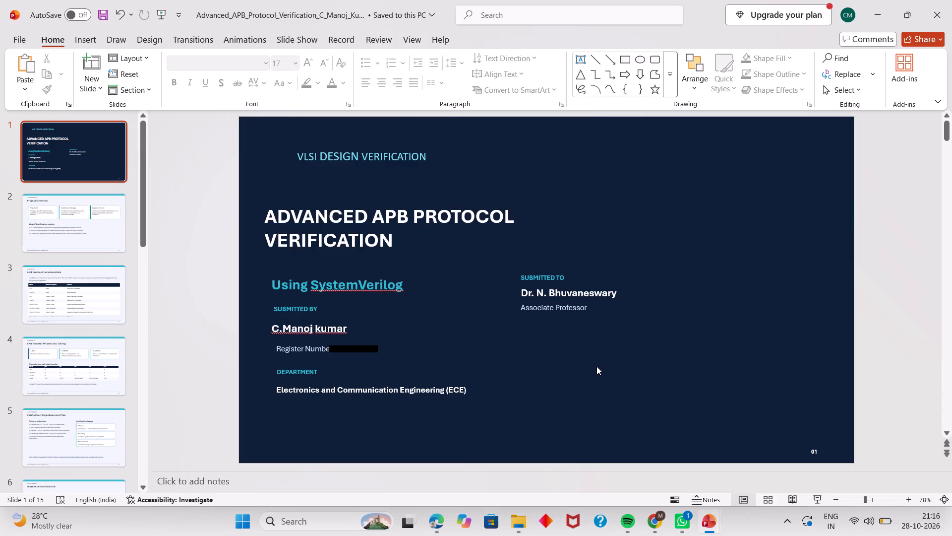
Open the presentation's Save As options and switch to its print options.
left_click(21, 40)
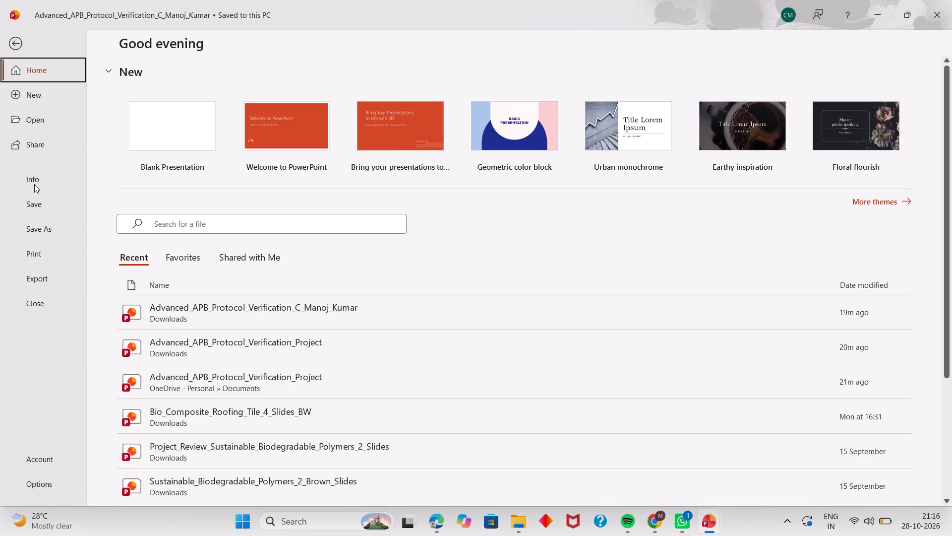
left_click(46, 225)
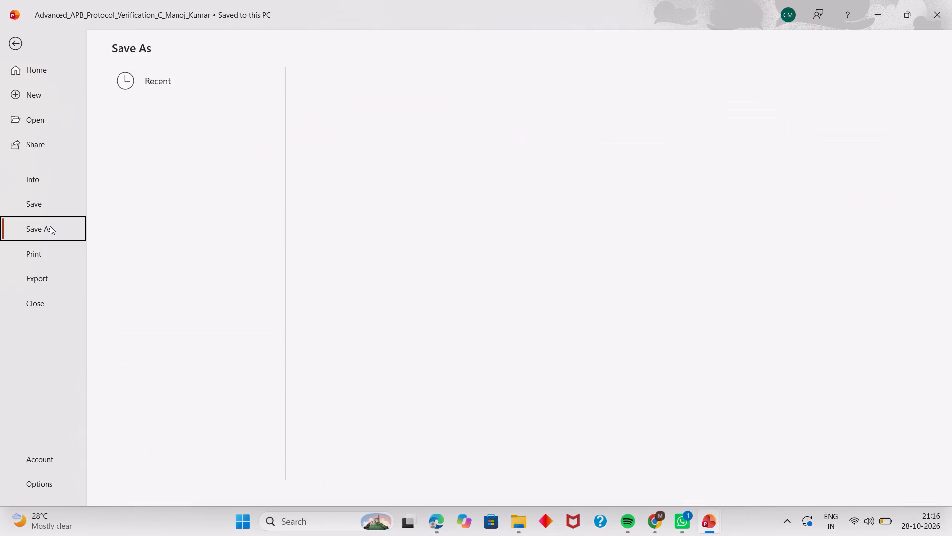
left_click(50, 226)
left_click(36, 256)
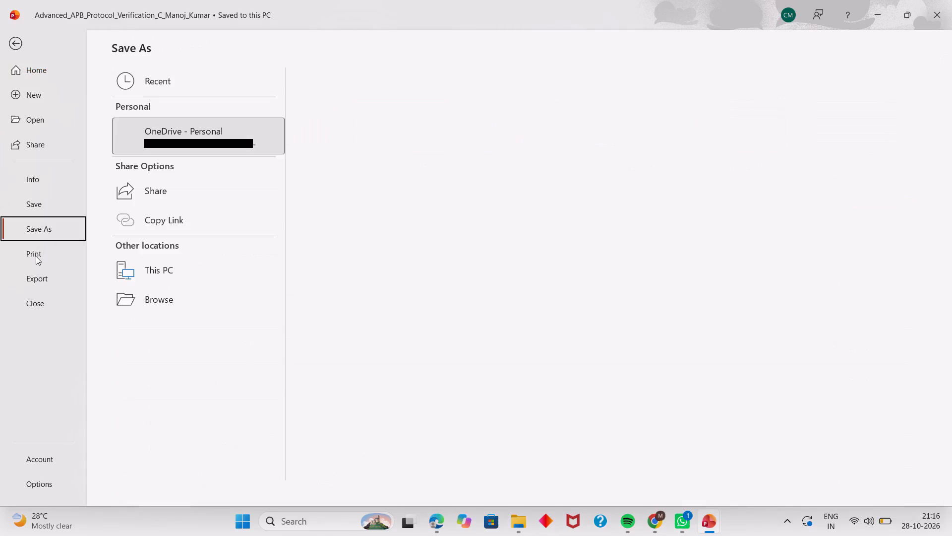
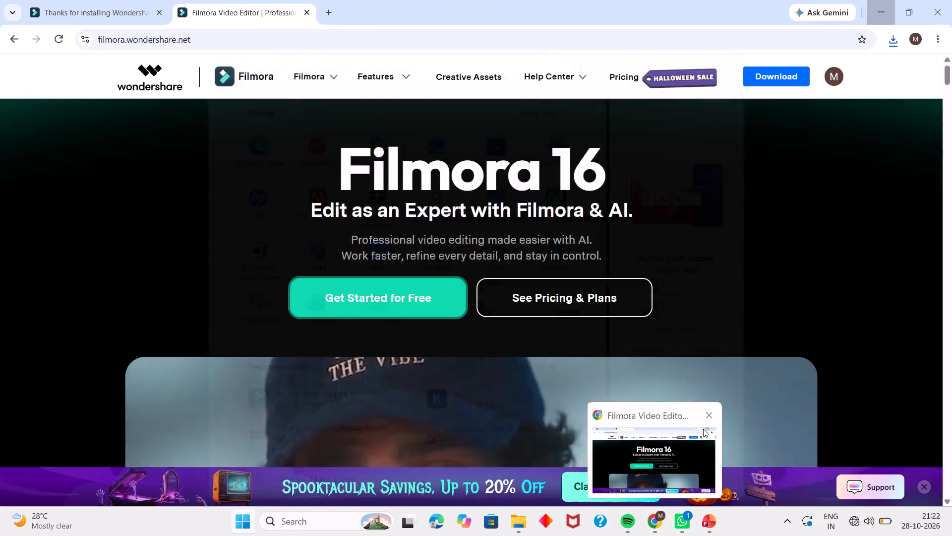
Close the browser window showing the Filmora site and the WhatsApp window.
left_click(711, 410)
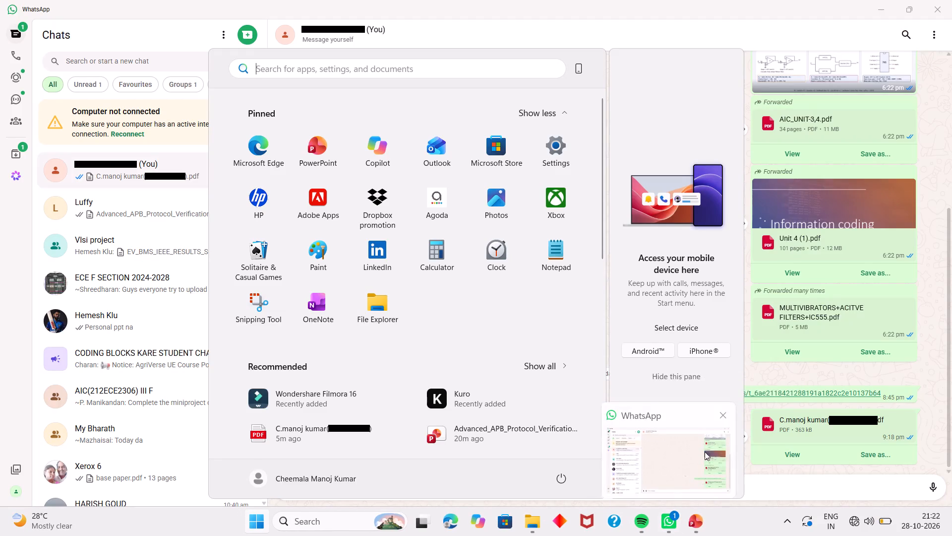
left_click(723, 417)
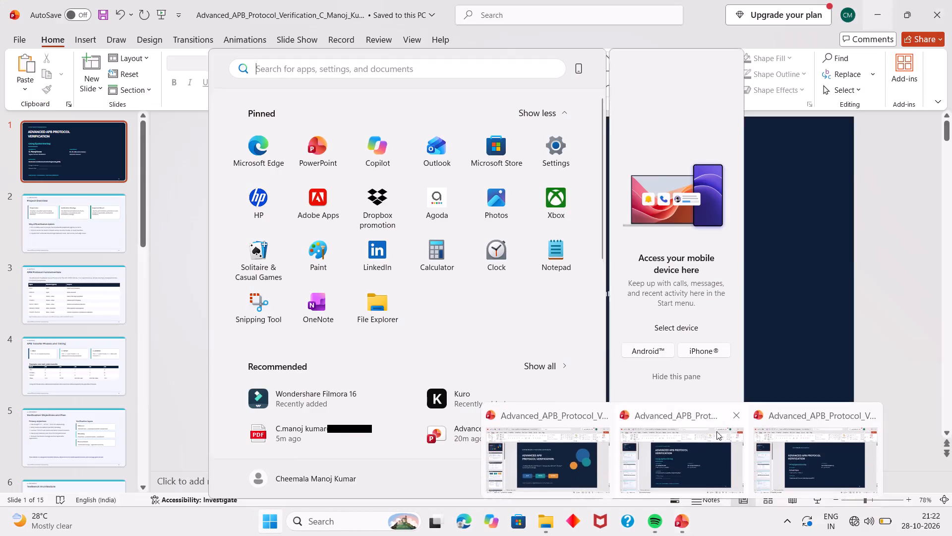
Close the second of the three open Advanced APB Protocol Verification presentation windows.
left_click(737, 415)
left_click(736, 415)
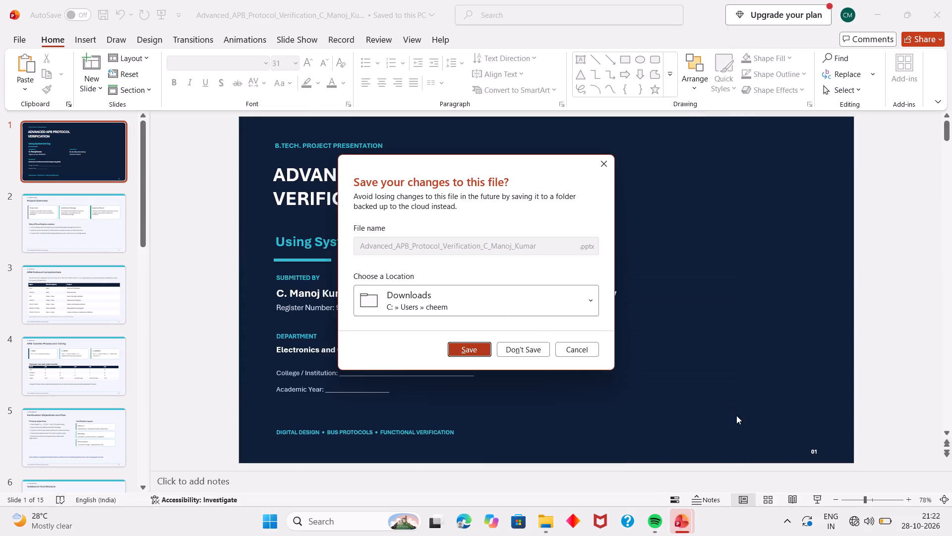
left_click(741, 419)
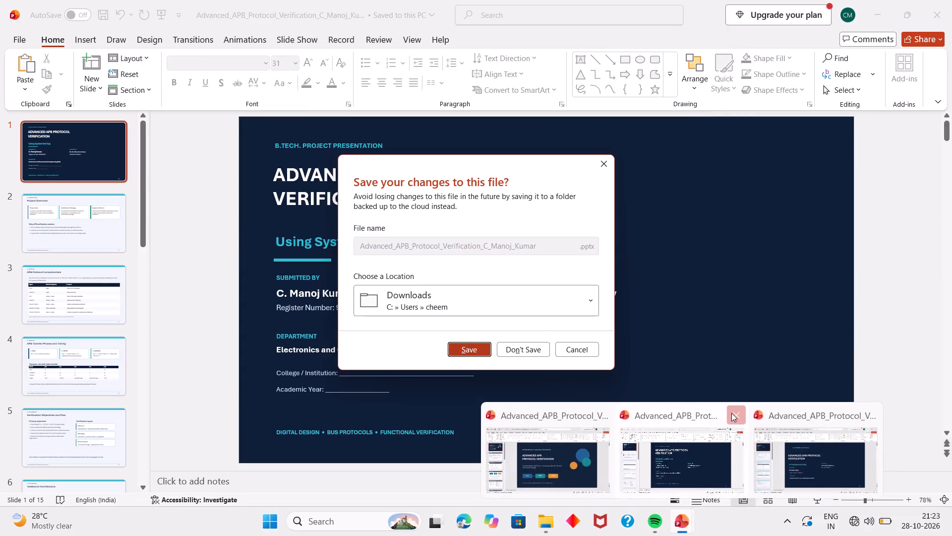
Close the Advanced APB Protocol Verification presentation stored in Downloads without saving its changes.
left_click(731, 413)
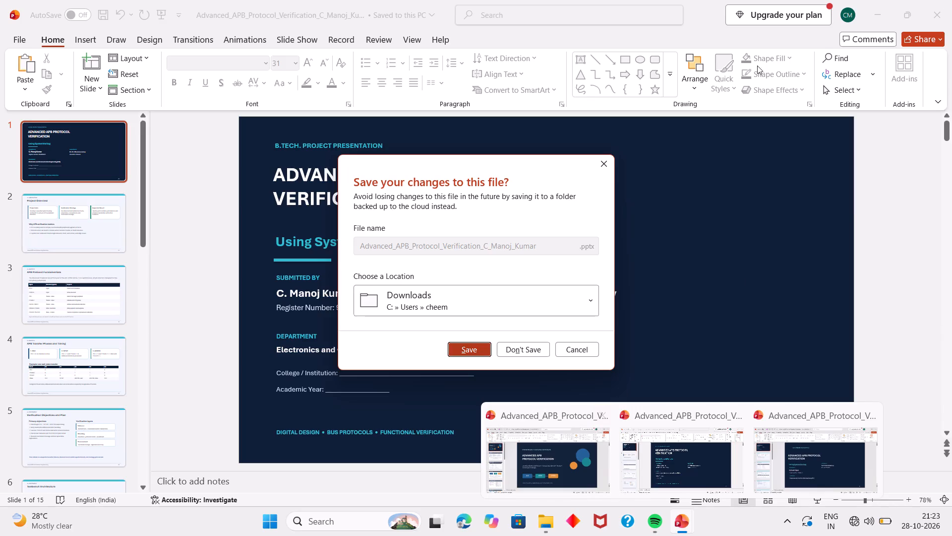
left_click(602, 168)
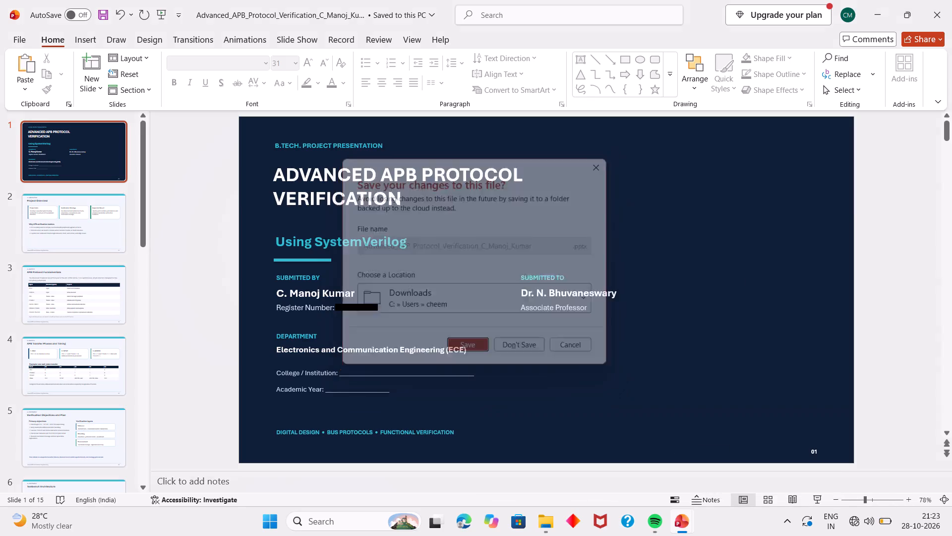
left_click(880, 8)
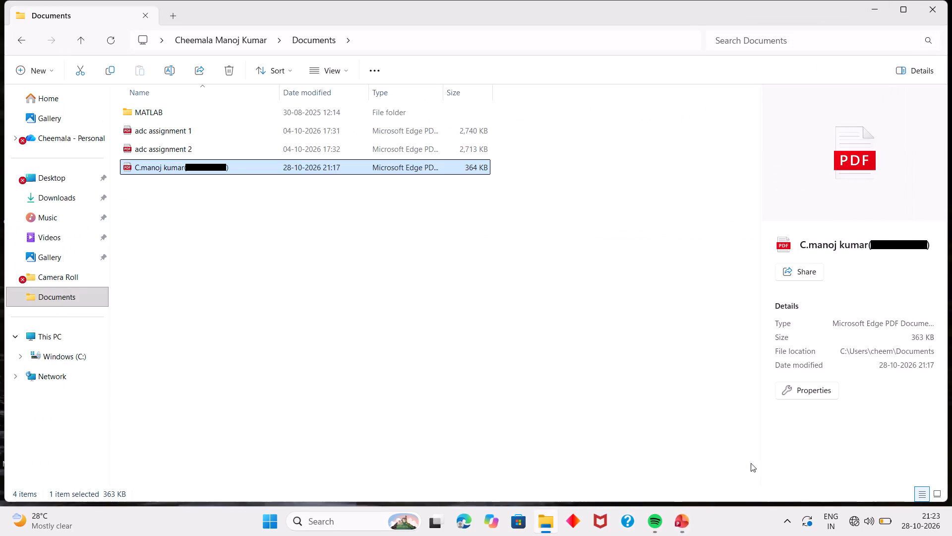
left_click(733, 419)
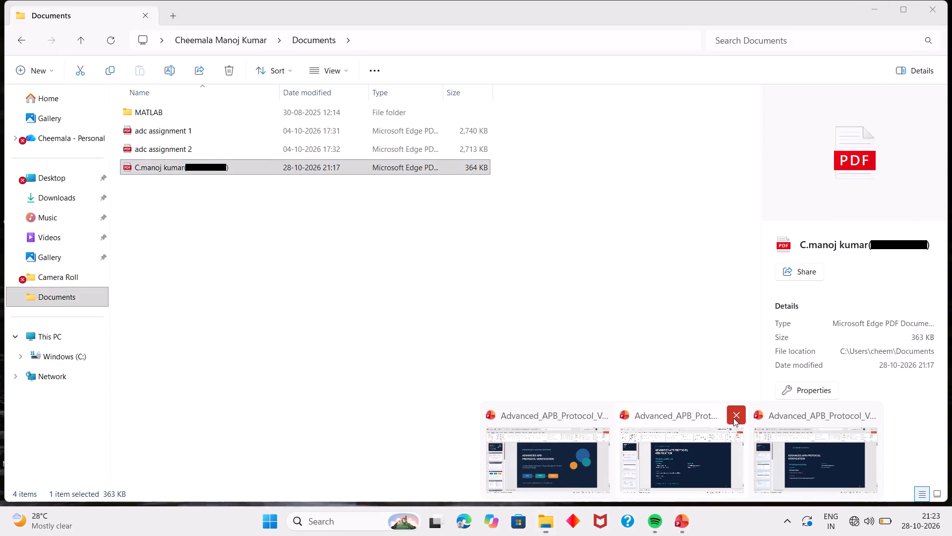
left_click(739, 413)
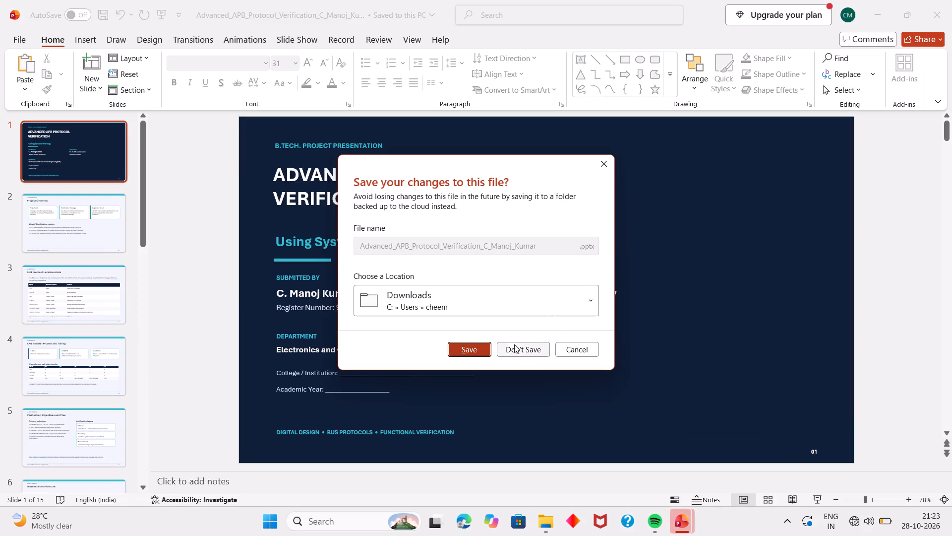
left_click(530, 349)
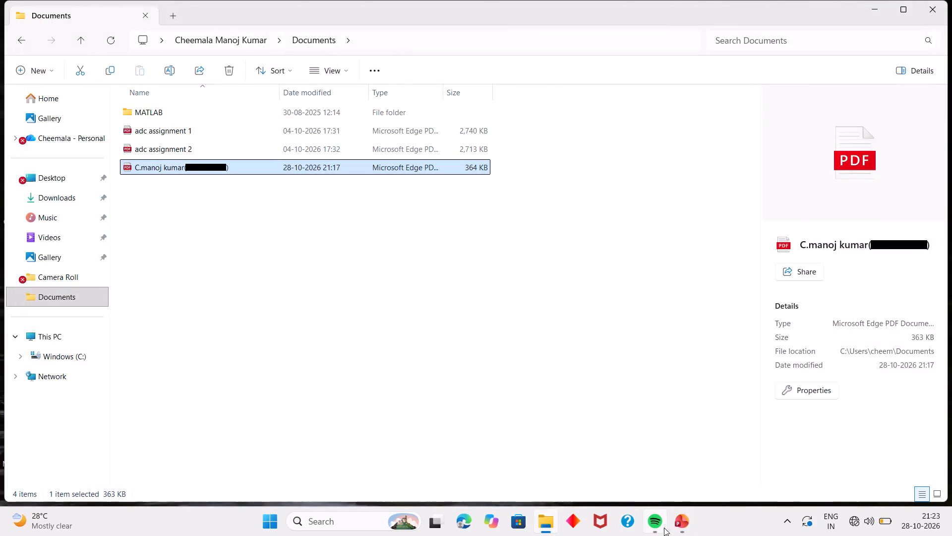
Close the remaining open presentations, discarding the changes to the copy in the 2026-44 folder.
left_click(667, 418)
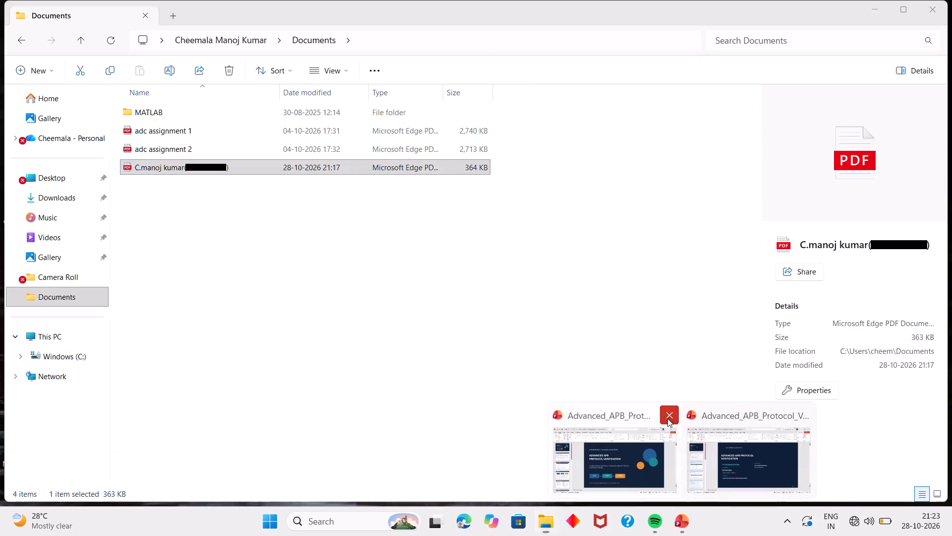
left_click(738, 415)
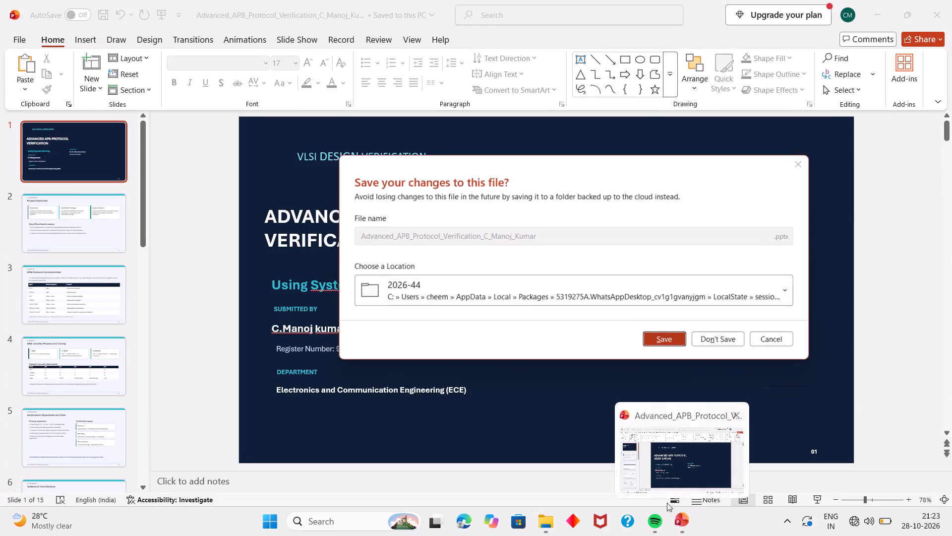
left_click(738, 339)
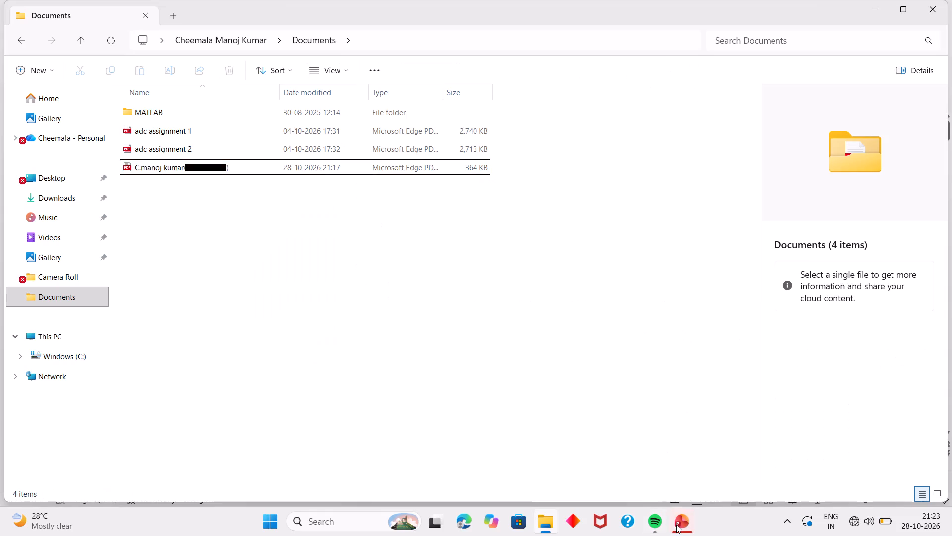
left_click(736, 409)
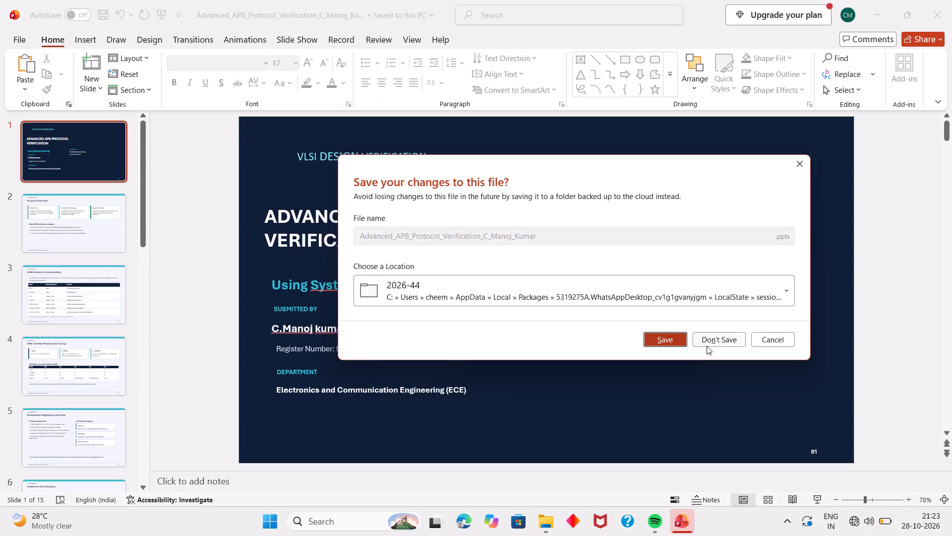
left_click(712, 341)
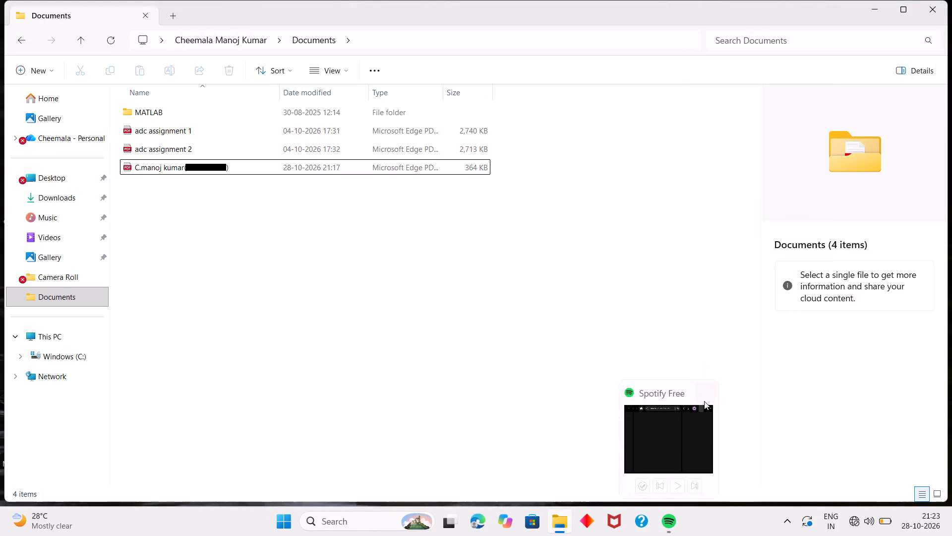
Close the Spotify window.
left_click(711, 392)
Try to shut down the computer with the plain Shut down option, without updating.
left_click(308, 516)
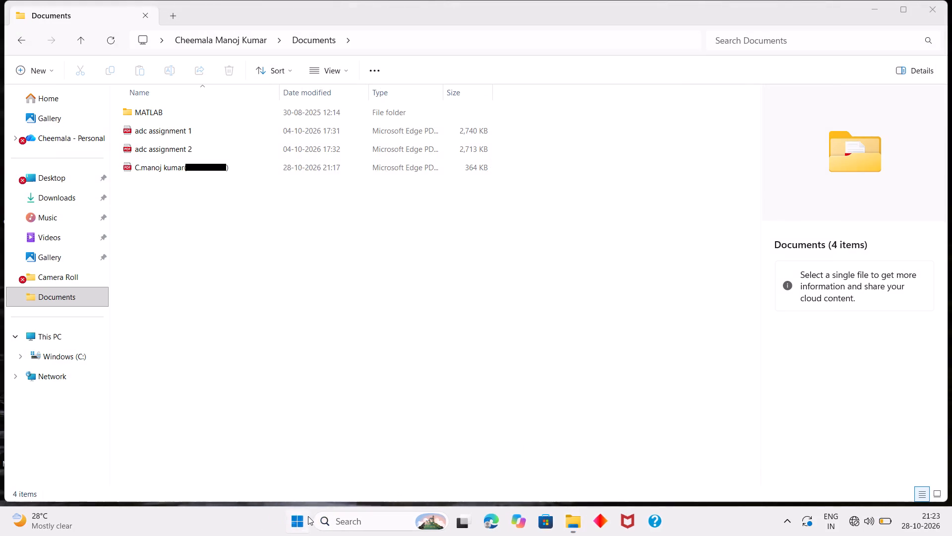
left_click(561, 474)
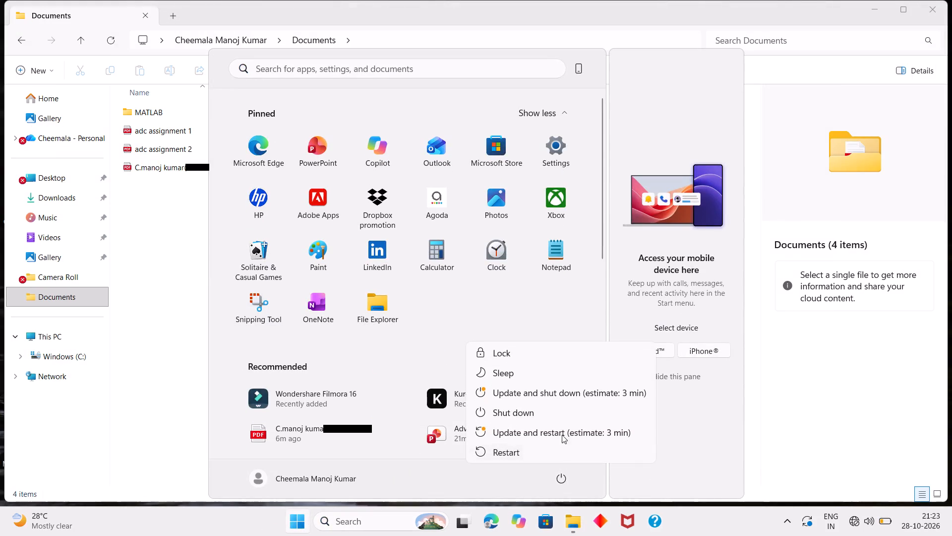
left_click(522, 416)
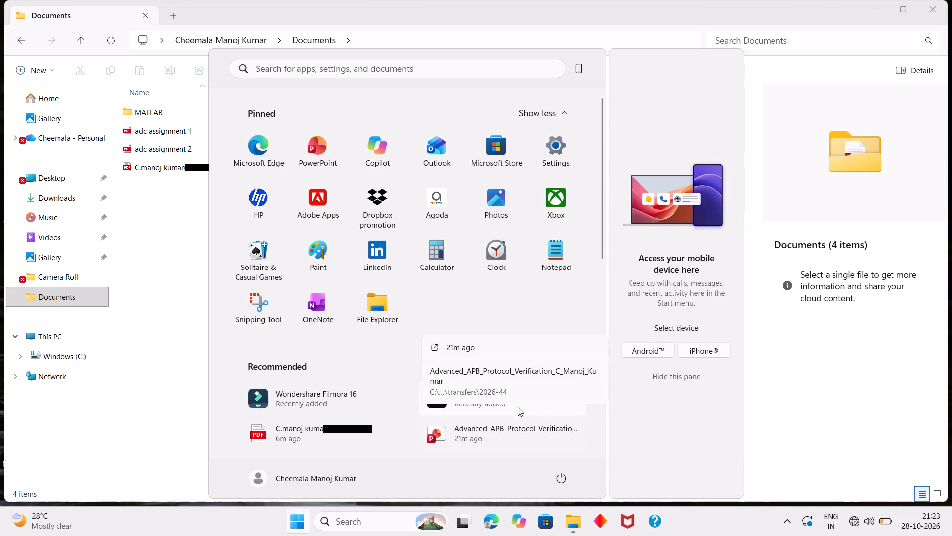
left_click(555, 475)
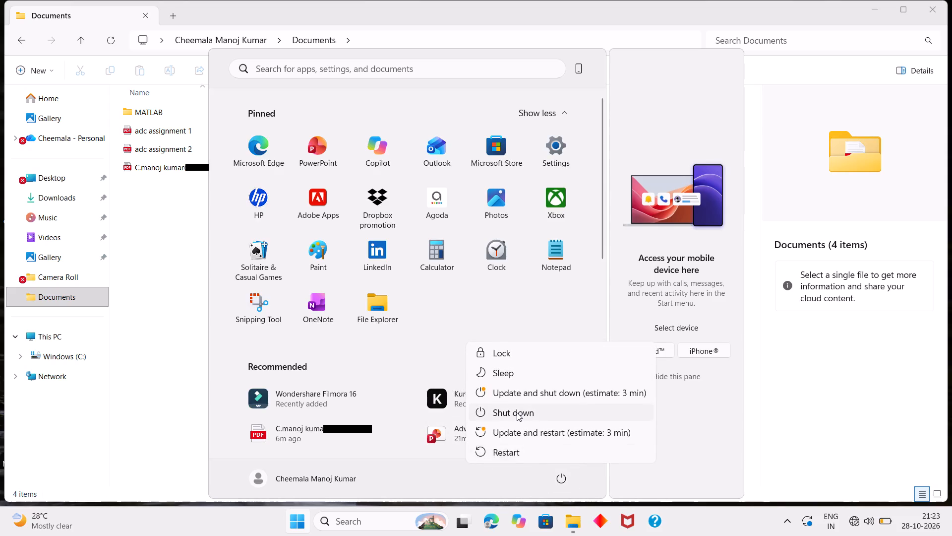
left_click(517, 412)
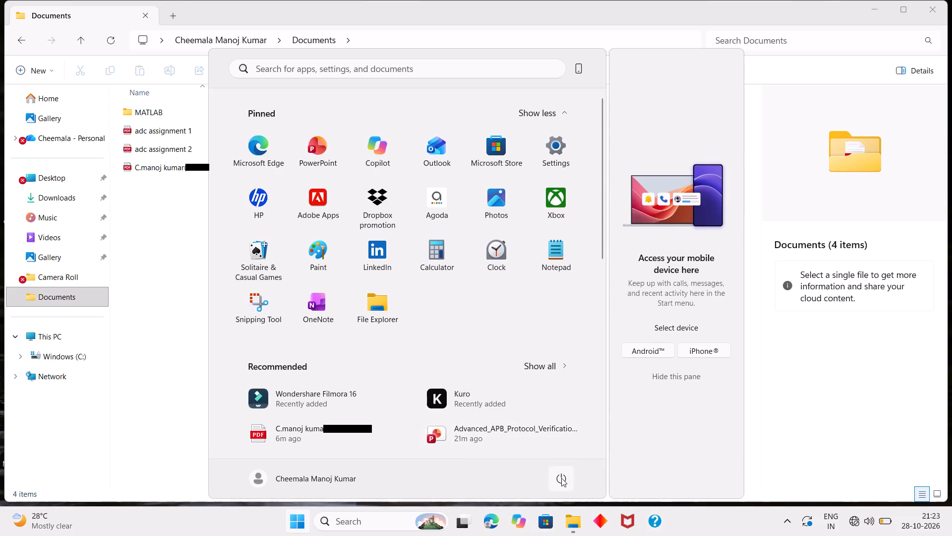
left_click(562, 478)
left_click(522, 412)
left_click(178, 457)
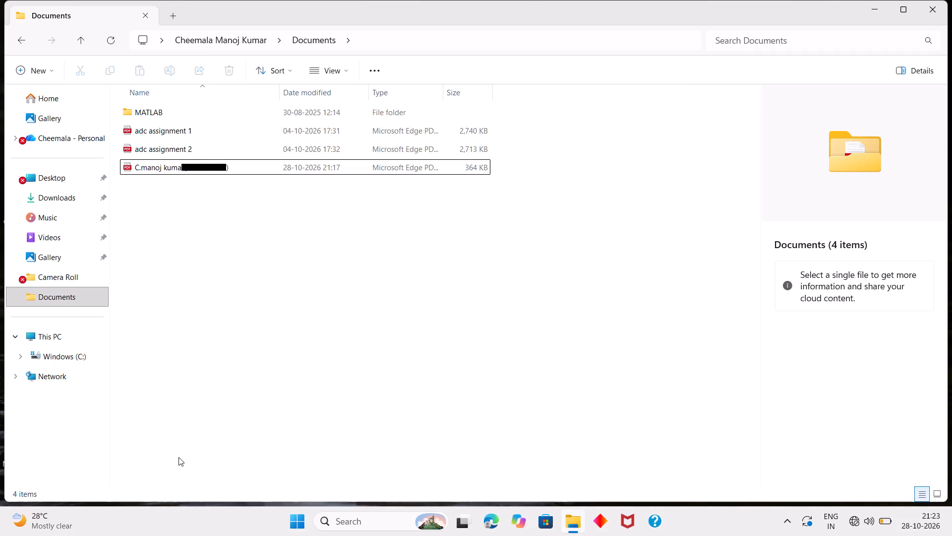
Close the Documents folder window.
key("ctrl+F4")
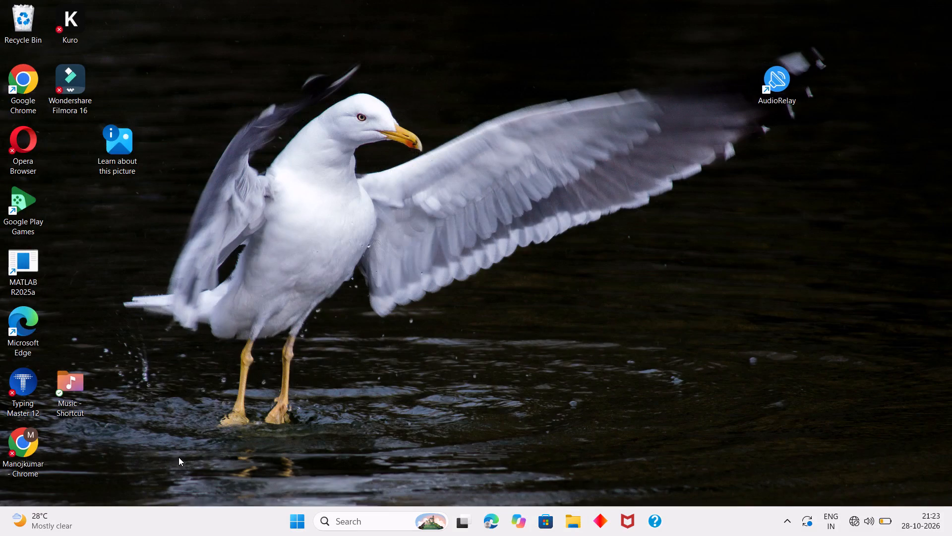